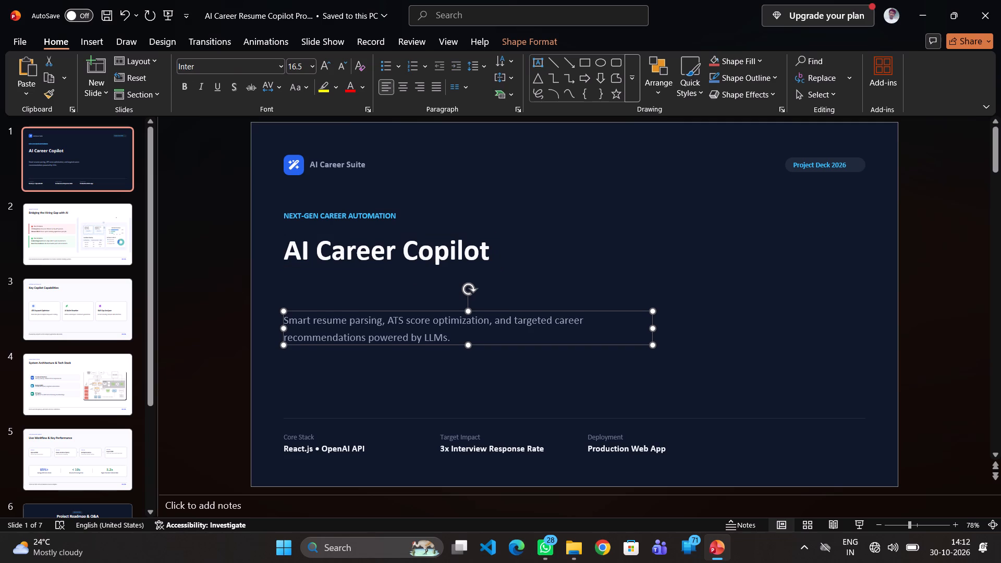
{"action": "key", "text": "Up"}
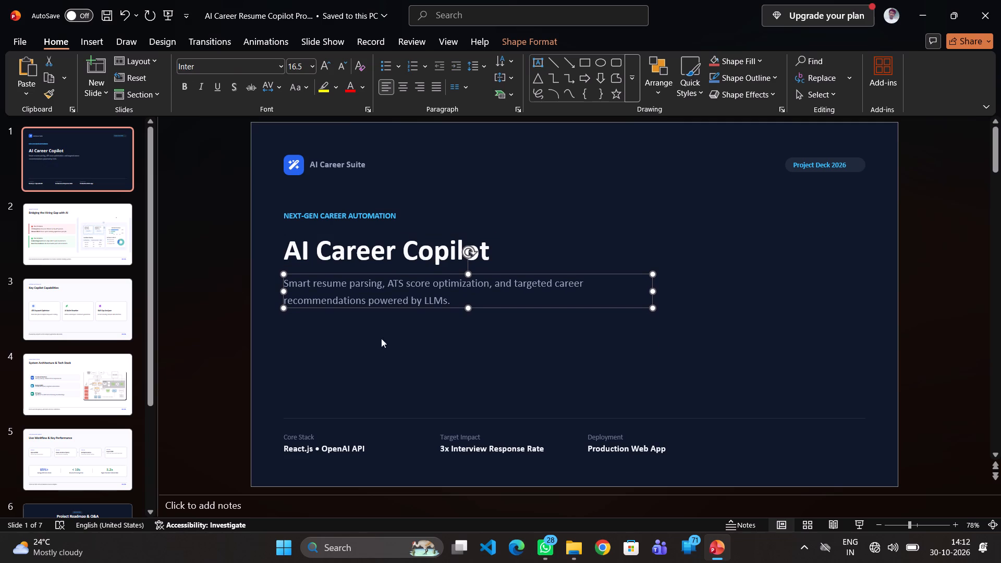
{"action": "left_click", "coordinate": [358, 355]}
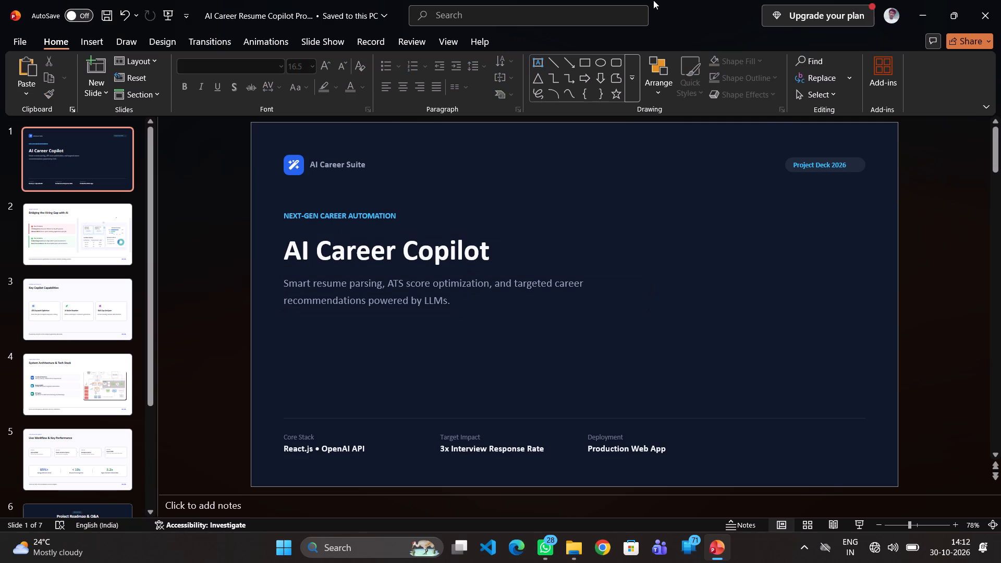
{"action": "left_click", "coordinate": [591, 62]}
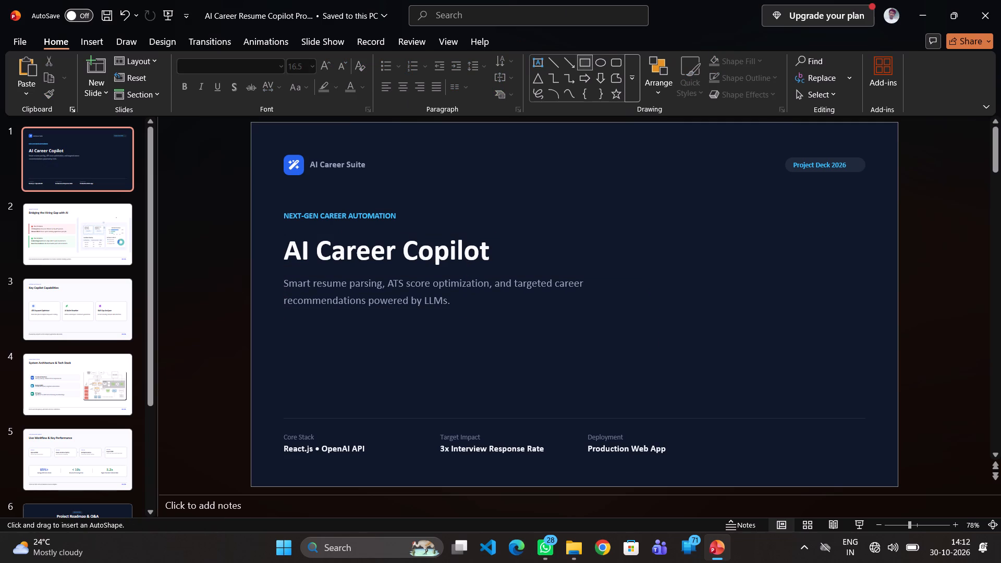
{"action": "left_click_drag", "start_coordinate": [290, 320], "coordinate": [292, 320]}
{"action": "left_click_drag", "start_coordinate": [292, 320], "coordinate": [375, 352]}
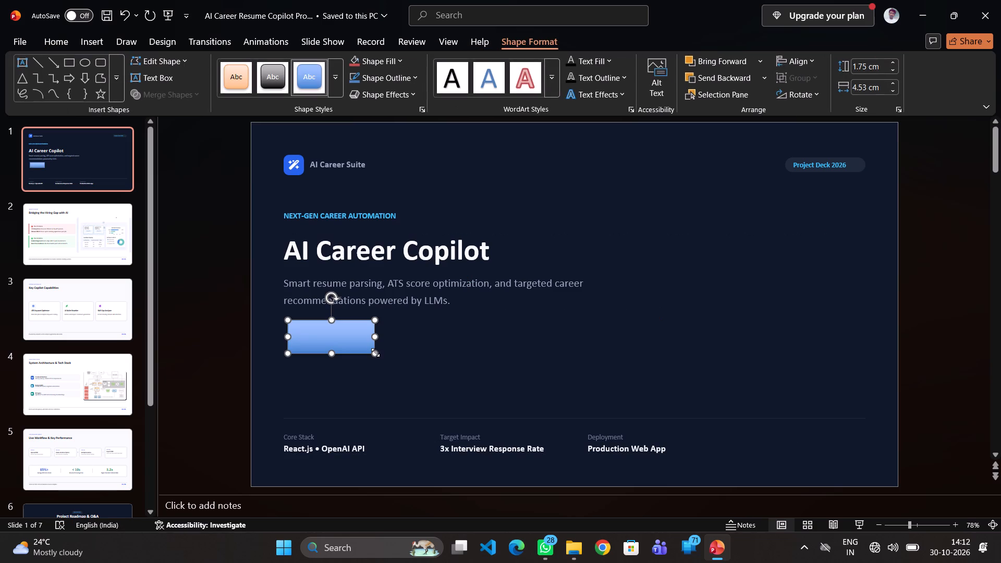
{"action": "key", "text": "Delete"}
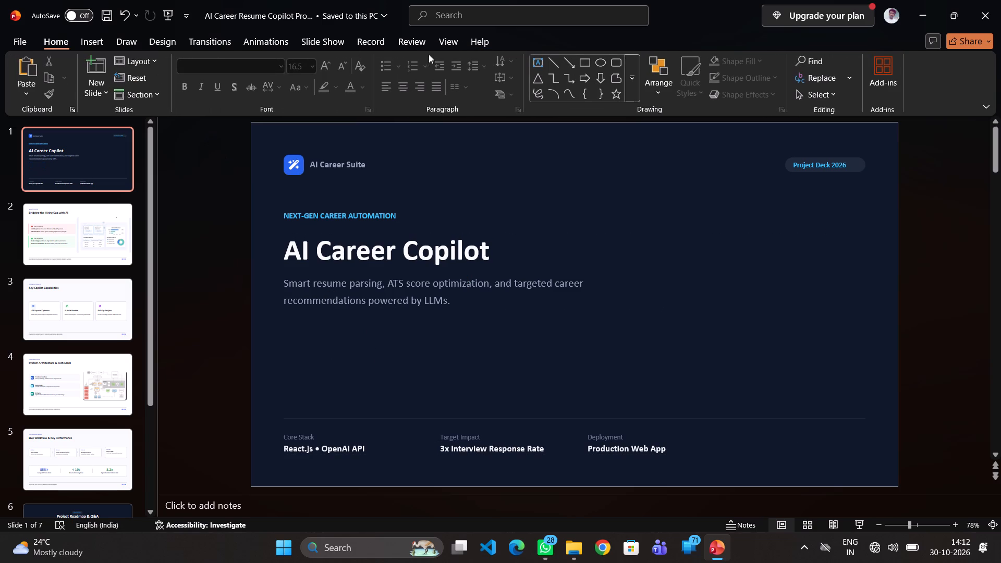
Add a text box beneath the description on slide 1 containing "Cource Code : CS-708".
{"action": "left_click", "coordinate": [534, 57]}
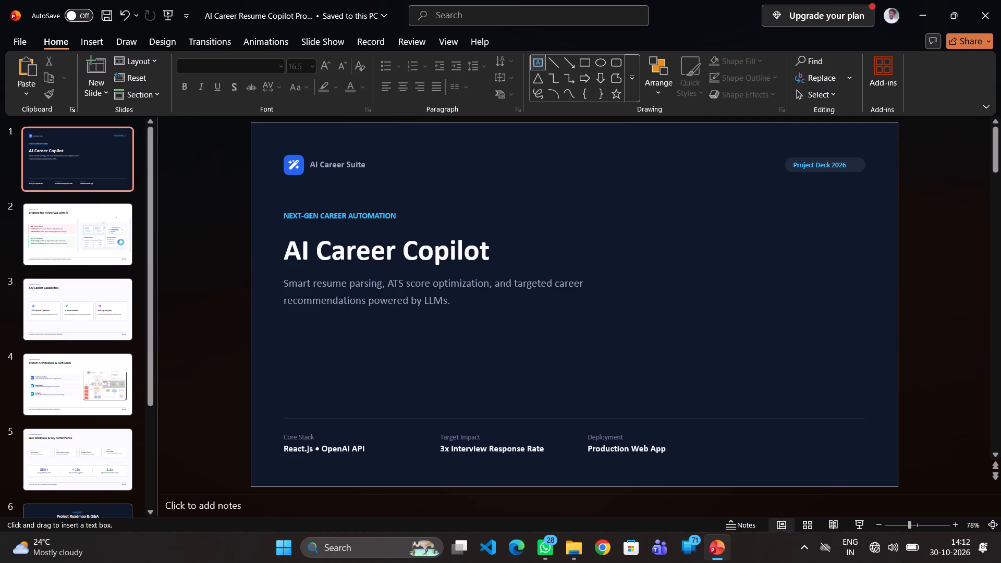
{"action": "left_click_drag", "start_coordinate": [286, 317], "coordinate": [404, 324]}
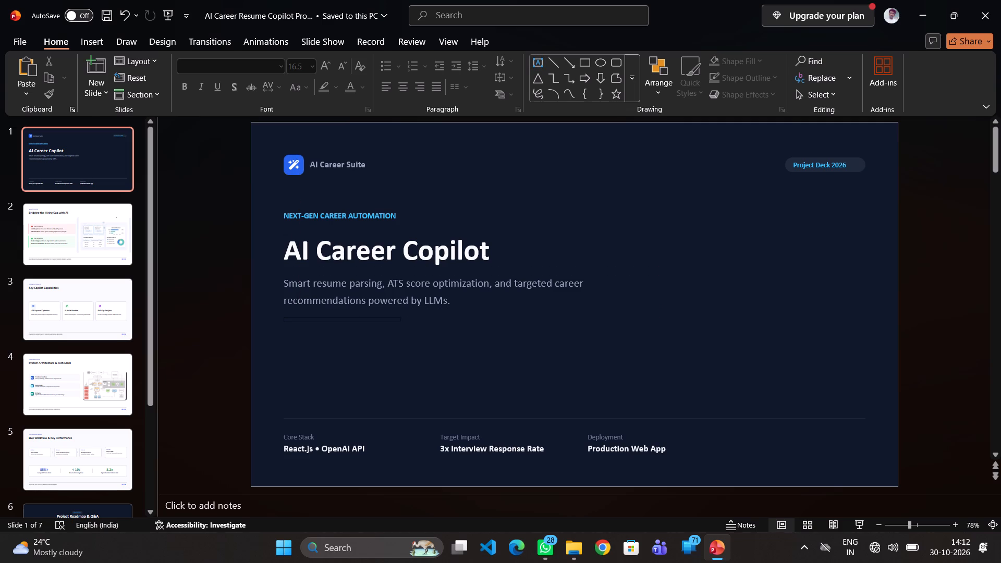
{"action": "left_click_drag", "start_coordinate": [404, 324], "coordinate": [492, 336]}
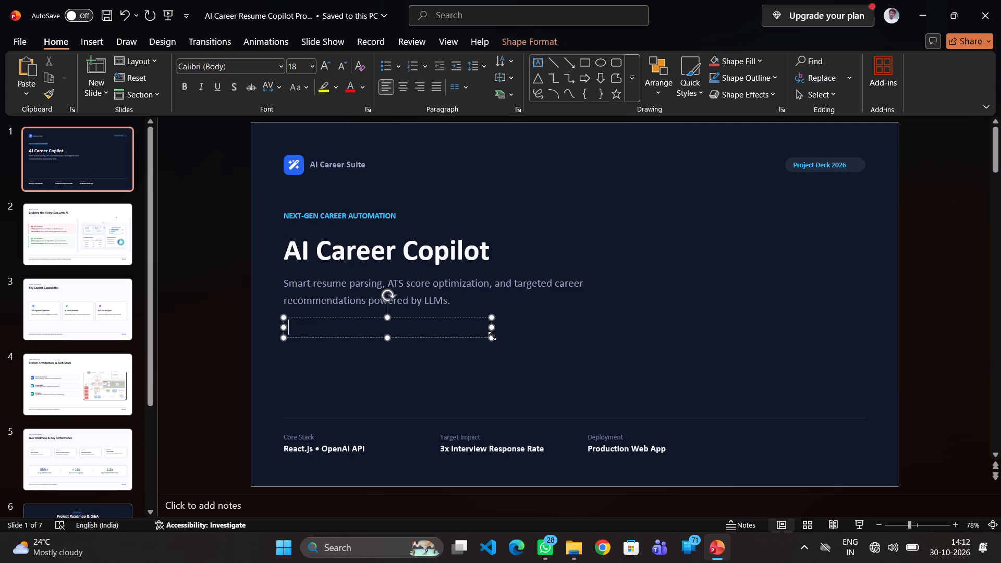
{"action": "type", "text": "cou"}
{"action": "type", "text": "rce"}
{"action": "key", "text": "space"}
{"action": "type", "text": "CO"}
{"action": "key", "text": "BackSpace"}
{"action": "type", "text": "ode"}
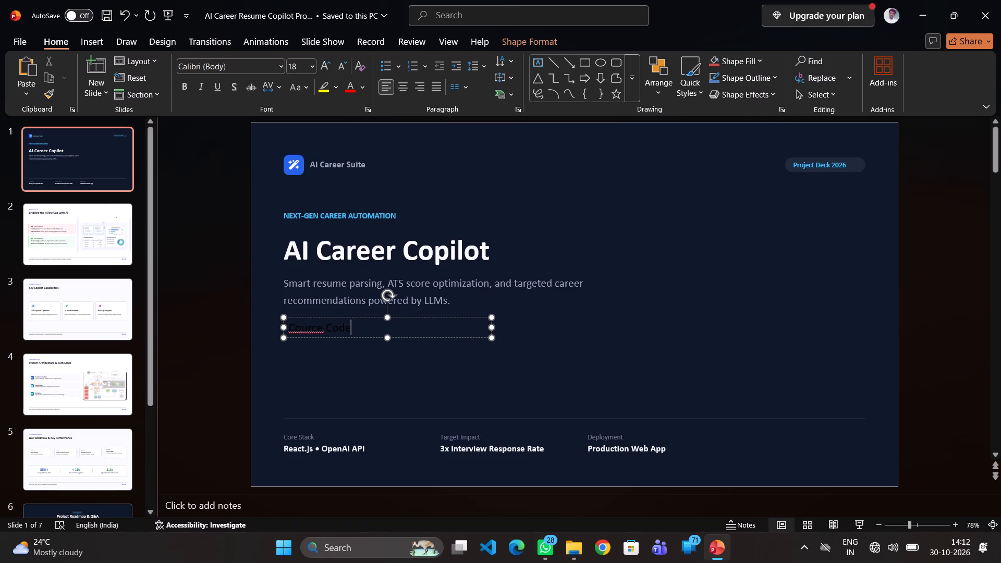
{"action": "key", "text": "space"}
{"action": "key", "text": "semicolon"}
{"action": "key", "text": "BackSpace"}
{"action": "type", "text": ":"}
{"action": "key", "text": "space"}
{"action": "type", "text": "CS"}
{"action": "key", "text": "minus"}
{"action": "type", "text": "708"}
Highlight the whole "Cource Code : CS-708" line in light gray.
{"action": "triple_click", "coordinate": [379, 328]}
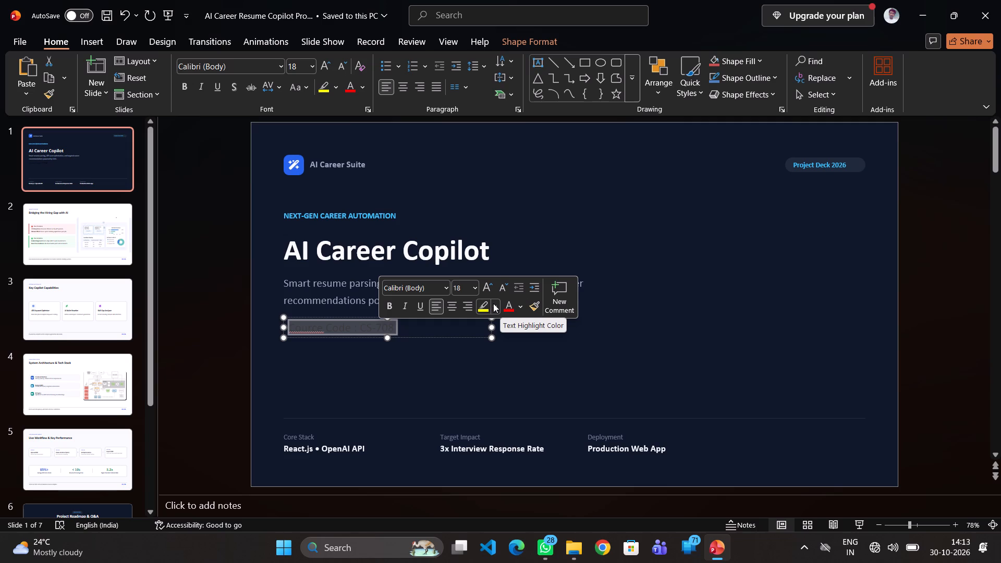
{"action": "left_click", "coordinate": [493, 303]}
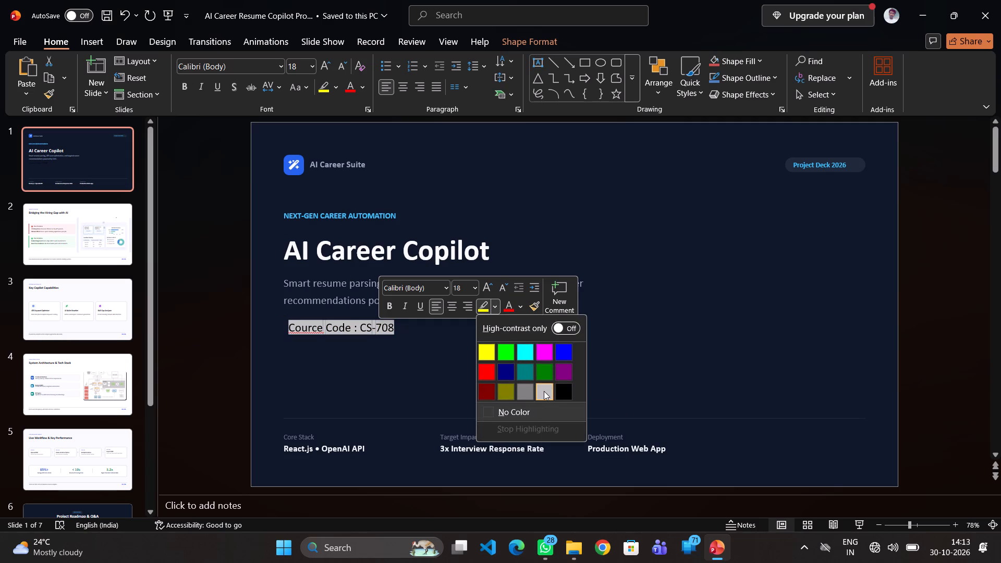
{"action": "left_click", "coordinate": [544, 391]}
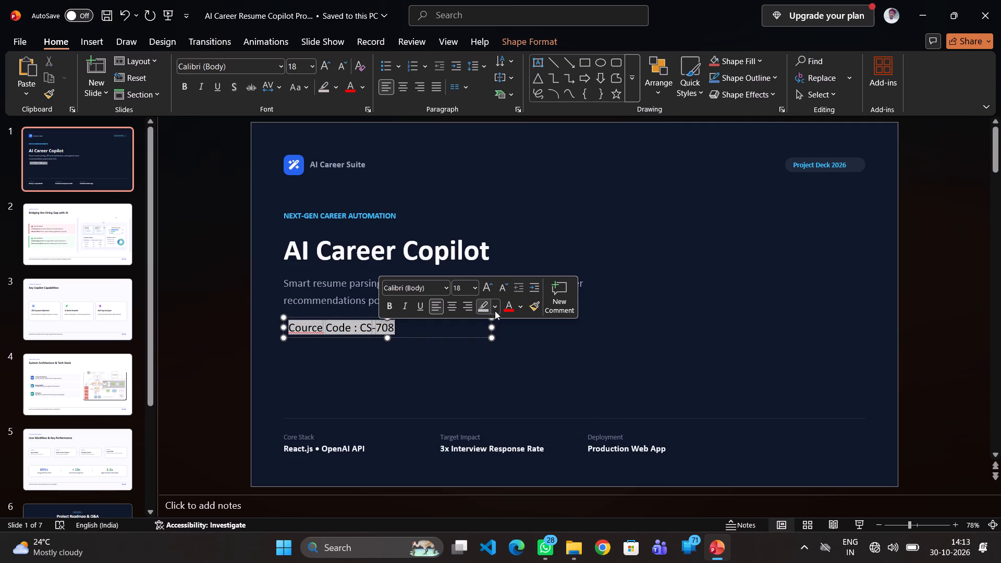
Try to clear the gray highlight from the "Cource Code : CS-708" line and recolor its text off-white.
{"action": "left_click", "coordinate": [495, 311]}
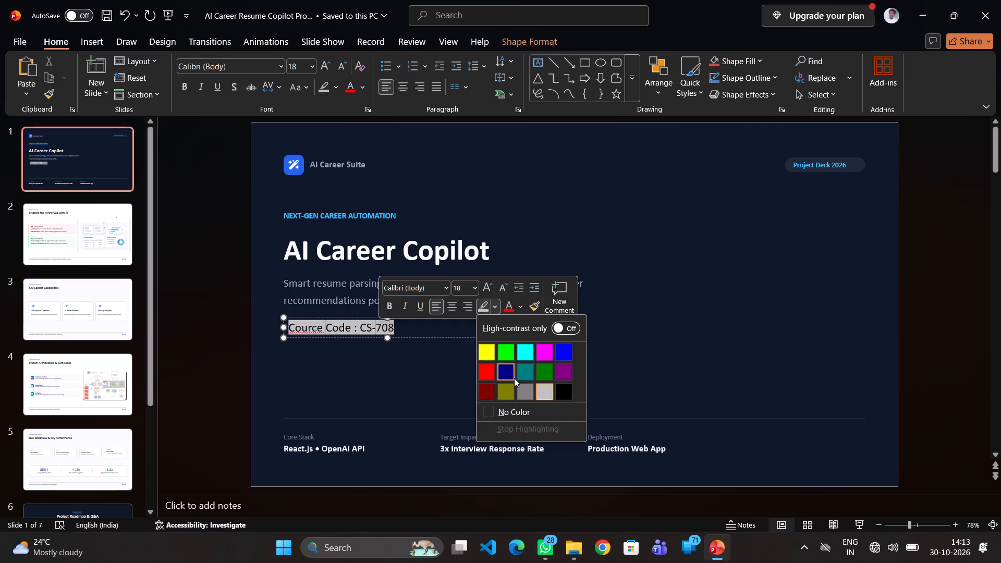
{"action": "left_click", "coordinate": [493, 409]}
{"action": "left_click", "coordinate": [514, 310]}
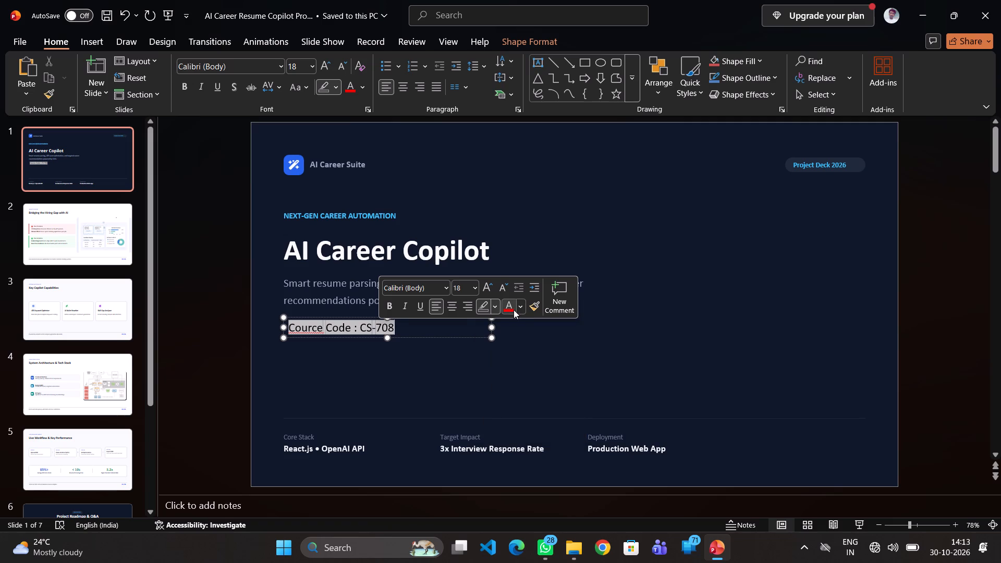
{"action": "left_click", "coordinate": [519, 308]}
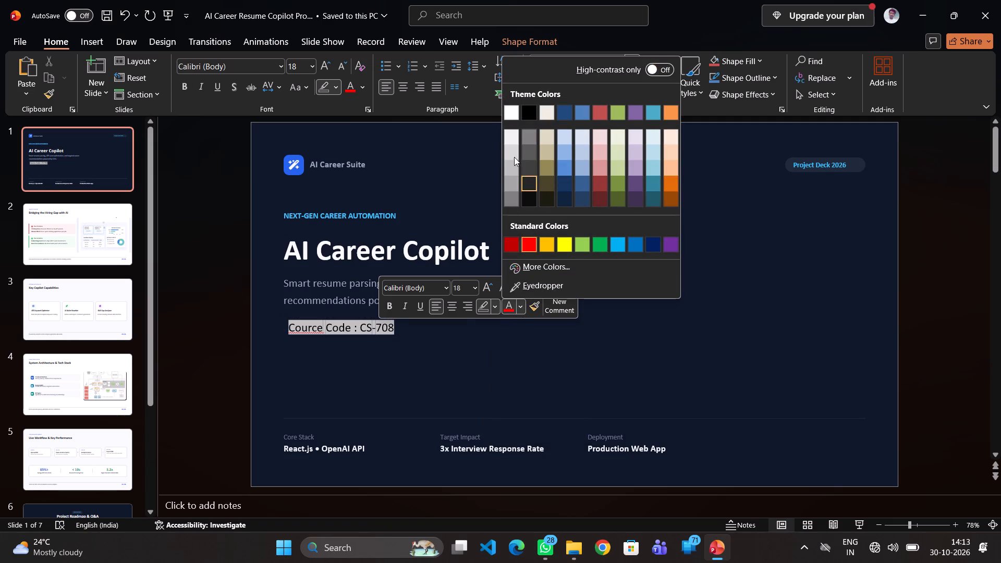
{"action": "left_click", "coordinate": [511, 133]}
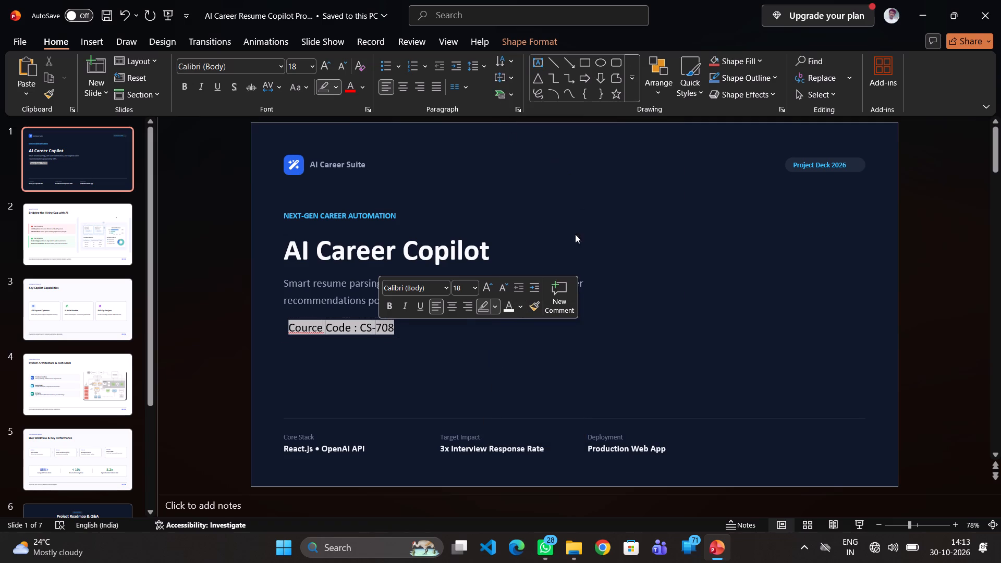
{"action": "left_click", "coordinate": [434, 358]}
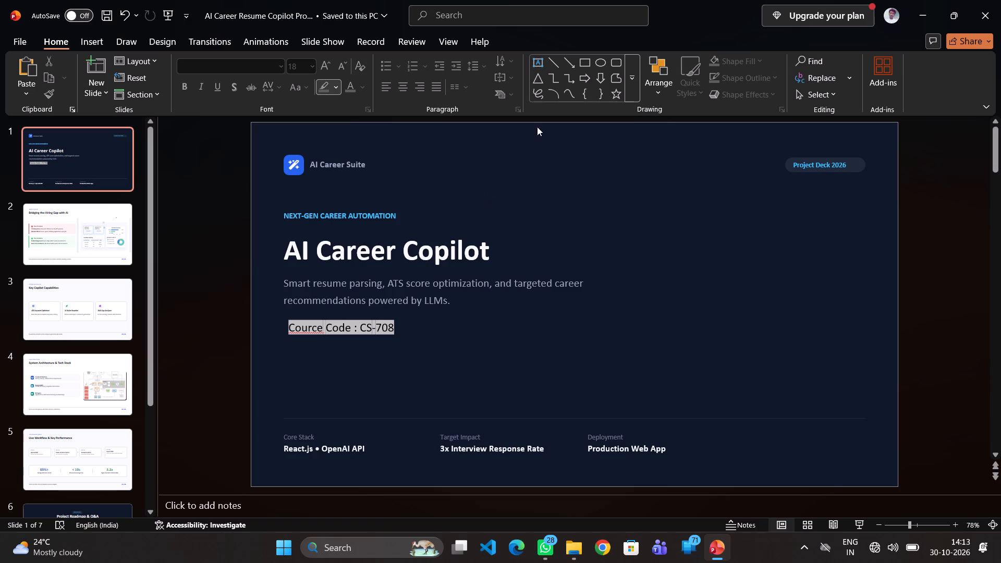
Add a wide text box beneath the "Cource Code : CS-708" line on slide 1 containing "Submitted By :" and a line break.
{"action": "left_click", "coordinate": [532, 67]}
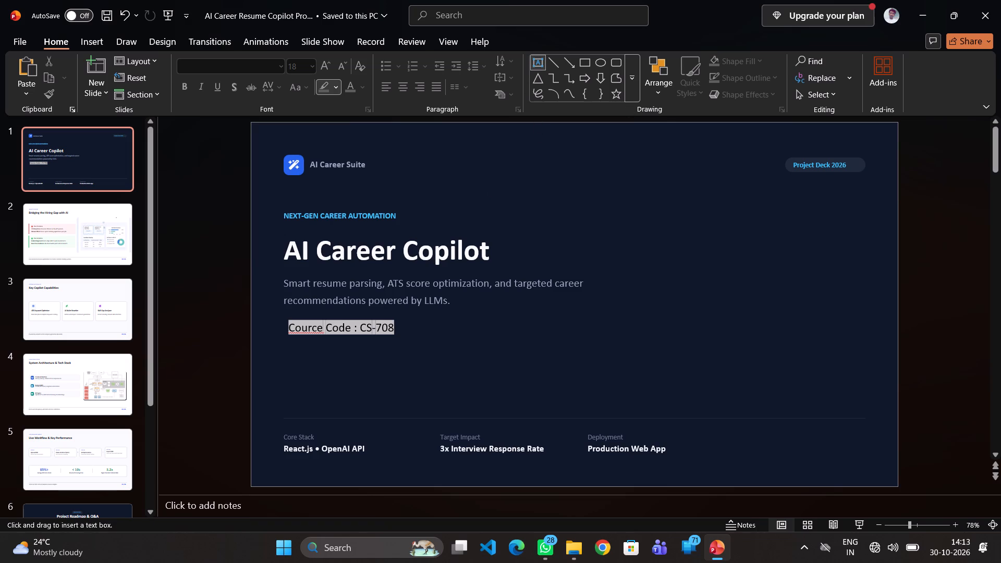
{"action": "left_click_drag", "start_coordinate": [288, 349], "coordinate": [437, 374]}
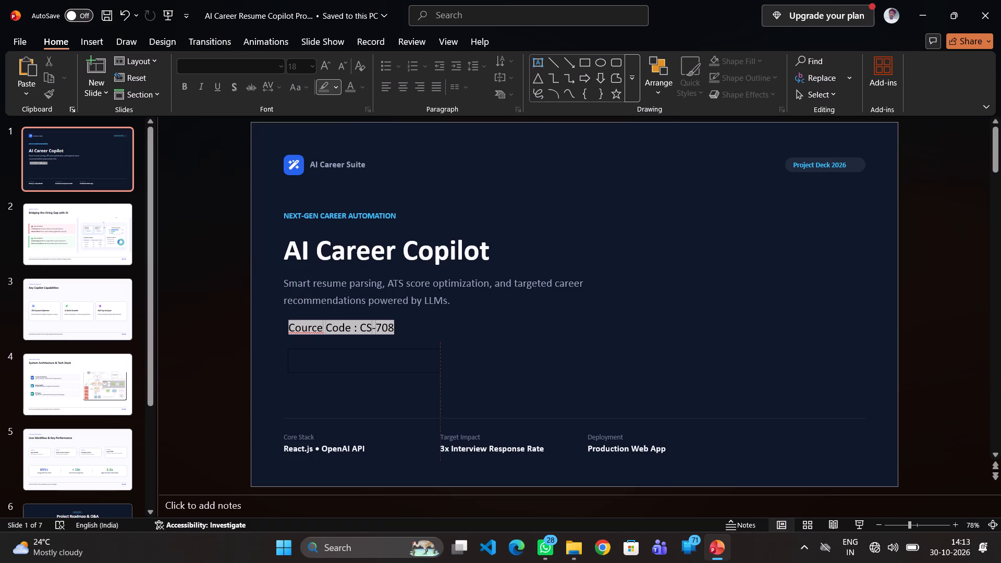
{"action": "left_click_drag", "start_coordinate": [437, 374], "coordinate": [451, 391]}
{"action": "left_click_drag", "start_coordinate": [451, 391], "coordinate": [466, 370]}
{"action": "left_click_drag", "start_coordinate": [466, 370], "coordinate": [472, 366]}
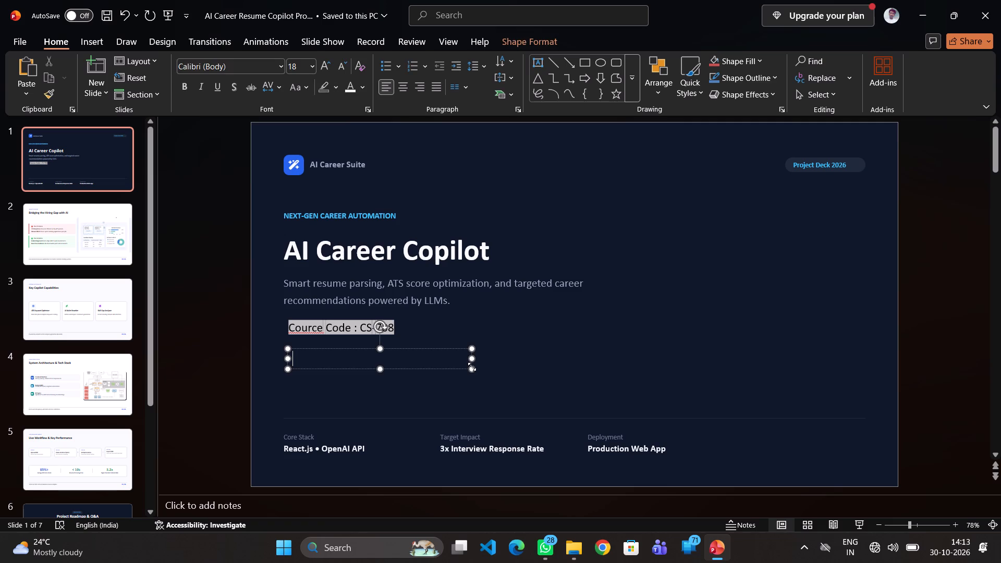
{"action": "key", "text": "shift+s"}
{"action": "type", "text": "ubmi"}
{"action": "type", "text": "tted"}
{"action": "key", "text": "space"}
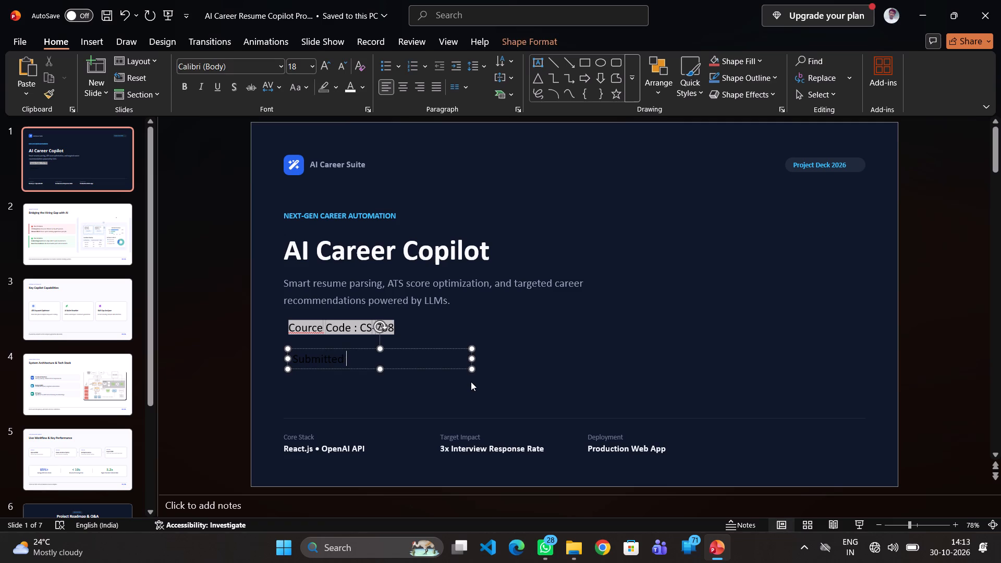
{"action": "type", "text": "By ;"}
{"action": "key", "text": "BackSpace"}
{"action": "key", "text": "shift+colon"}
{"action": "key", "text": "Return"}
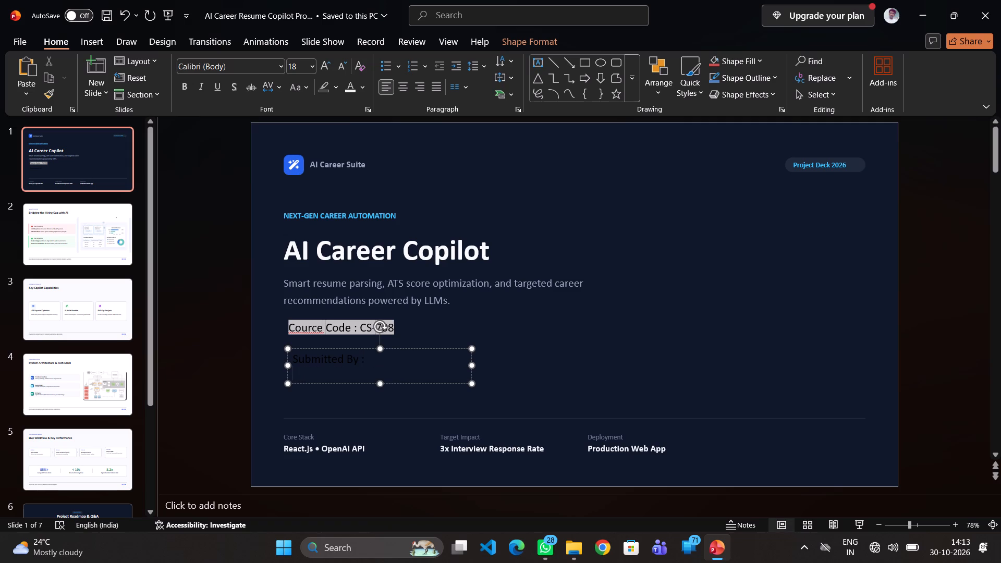
Recolor the whole "Submitted By :" line light off-white and deselect its text box.
{"action": "left_click", "coordinate": [363, 359]}
{"action": "left_click", "coordinate": [363, 359]}
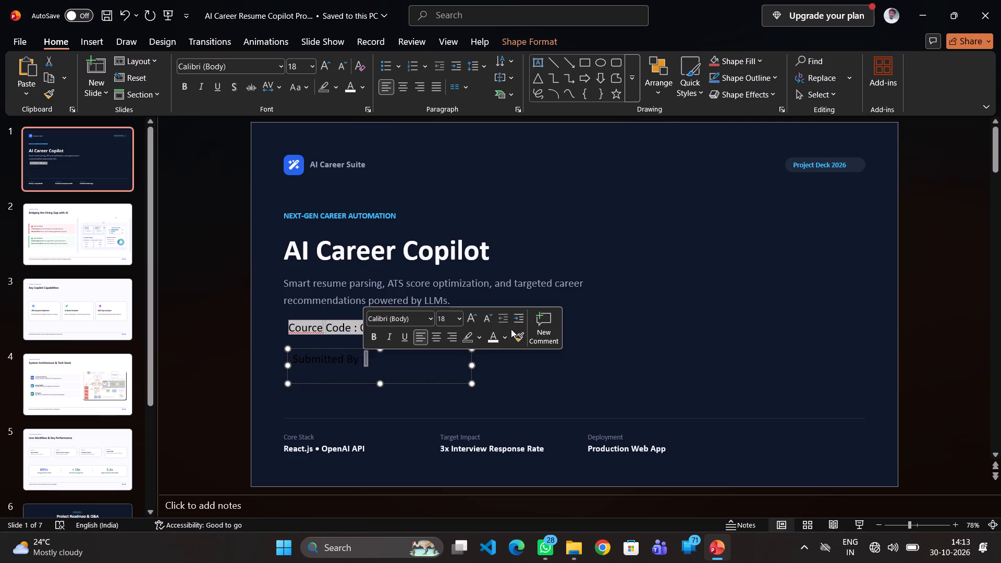
{"action": "left_click", "coordinate": [504, 334]}
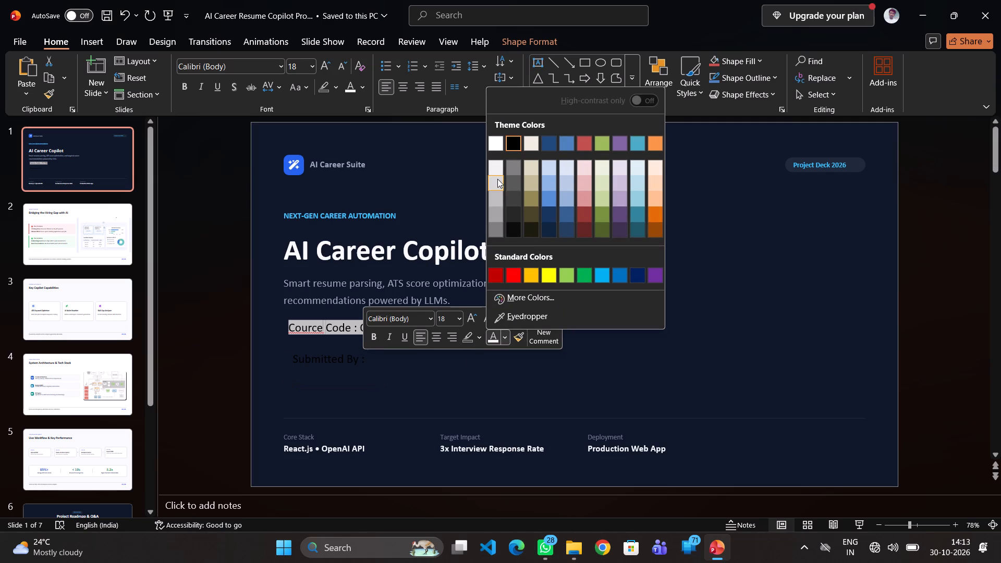
{"action": "left_click", "coordinate": [495, 177]}
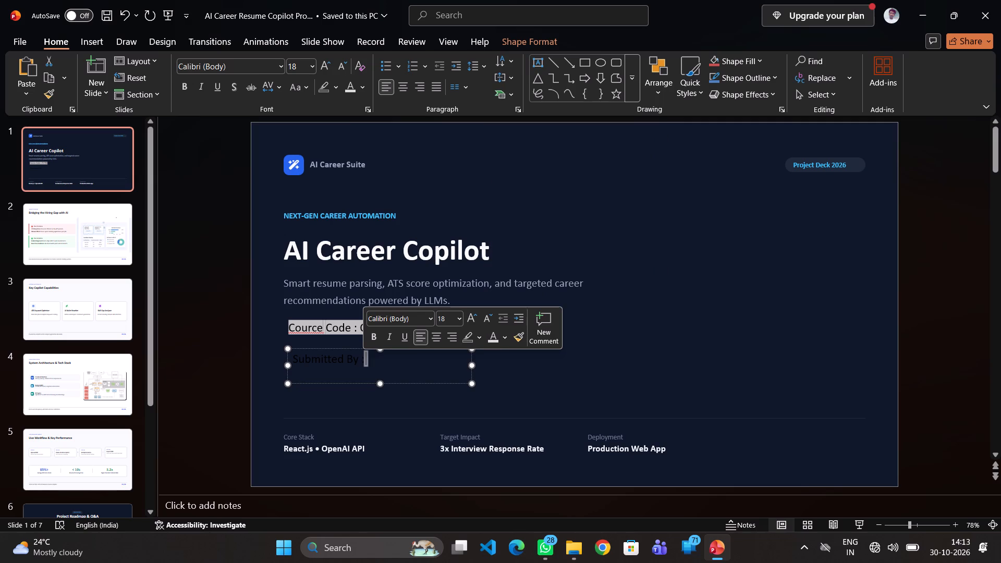
{"action": "double_click", "coordinate": [339, 368]}
{"action": "triple_click", "coordinate": [331, 361]}
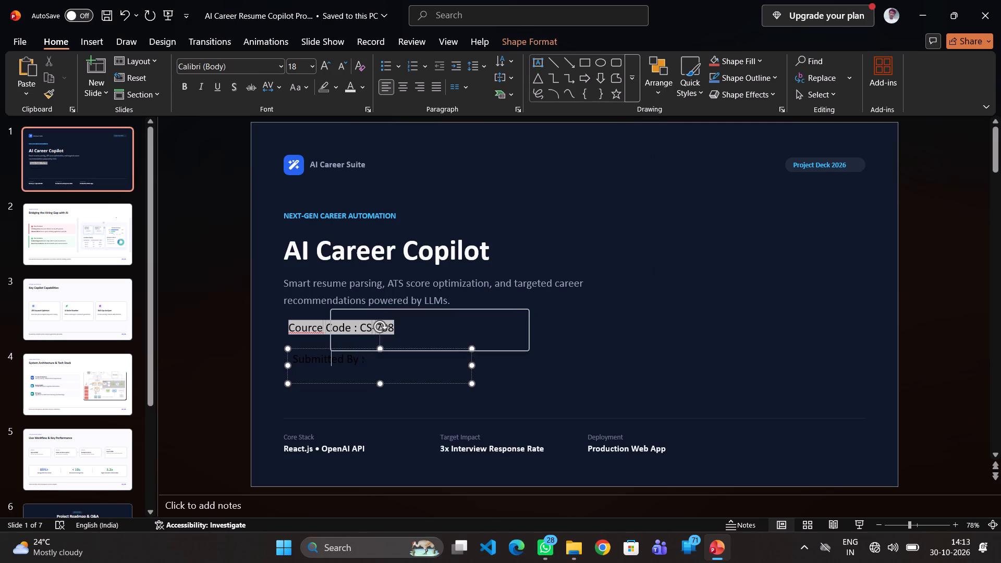
{"action": "left_click", "coordinate": [461, 339]}
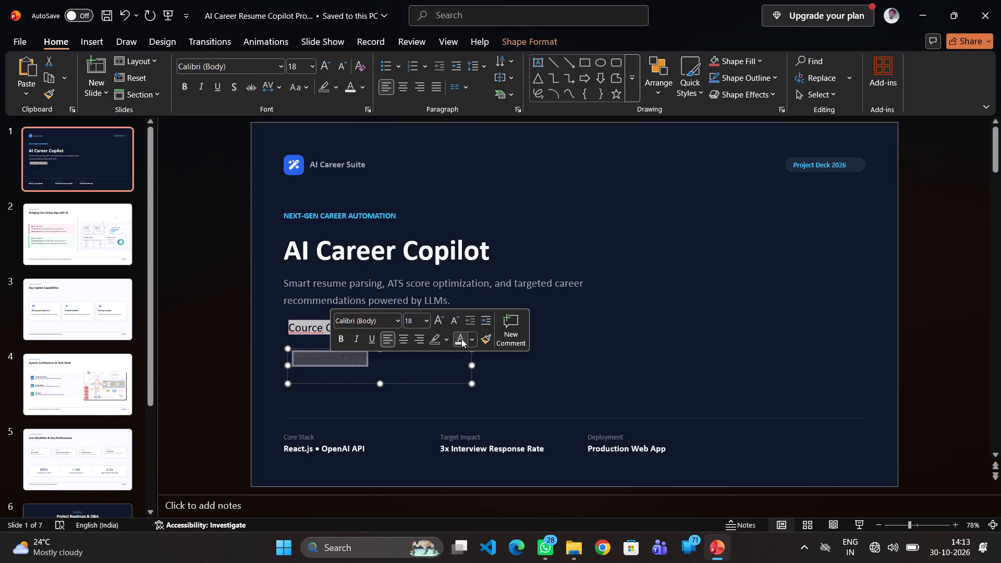
{"action": "left_click", "coordinate": [389, 369]}
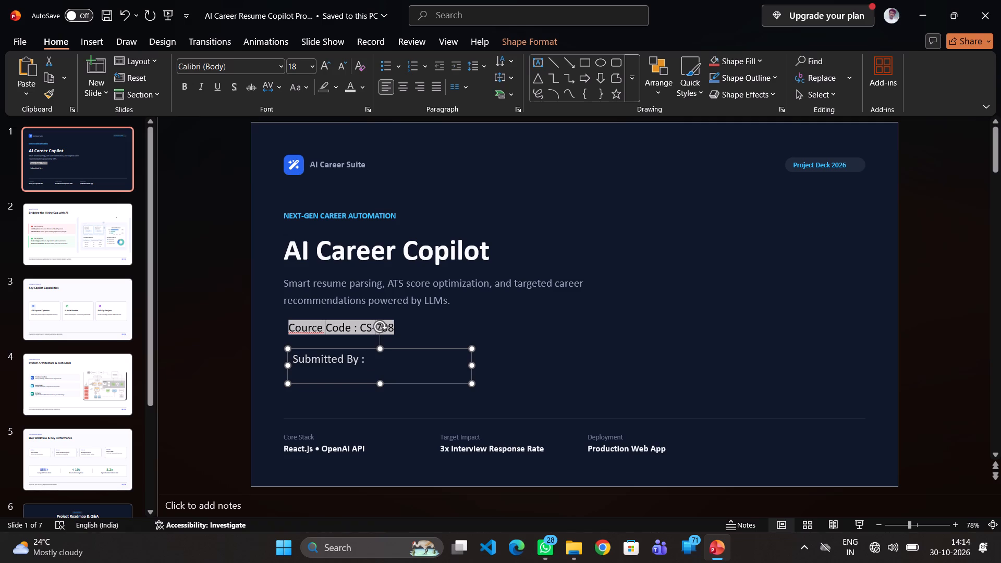
{"action": "left_click", "coordinate": [374, 359]}
{"action": "left_click", "coordinate": [613, 340]}
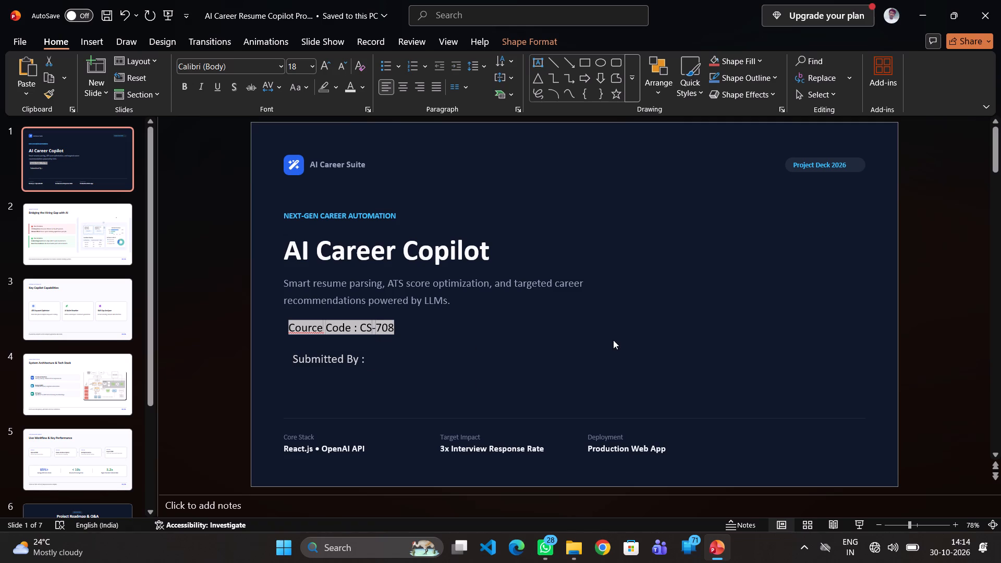
Below "Submitted By :", leave a blank line and enter the first student's full name.
{"action": "left_click", "coordinate": [378, 359]}
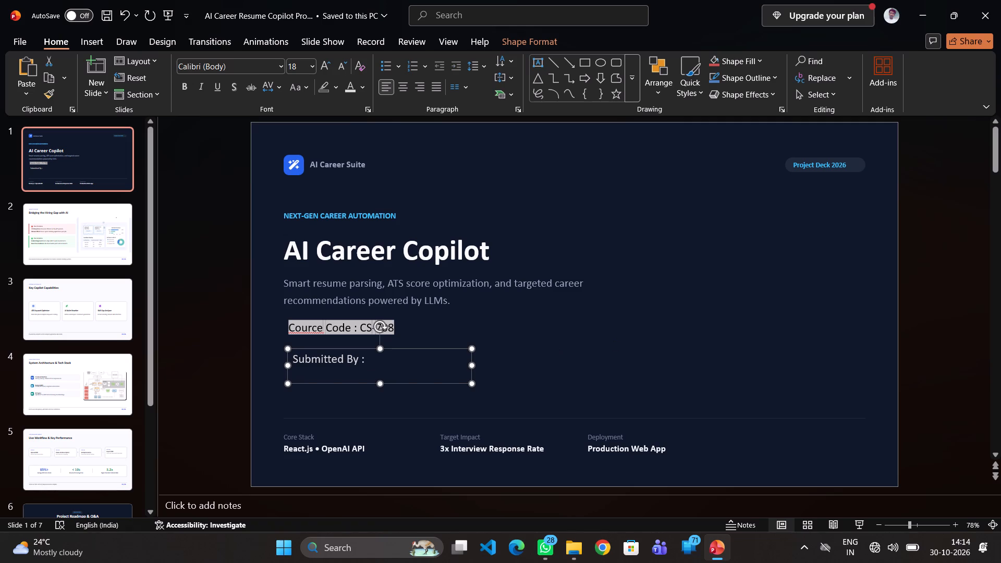
{"action": "left_click", "coordinate": [357, 360]}
{"action": "key", "text": "Right"}
{"action": "key", "text": "Right"}
{"action": "key", "text": "Return"}
{"action": "key", "text": "Return"}
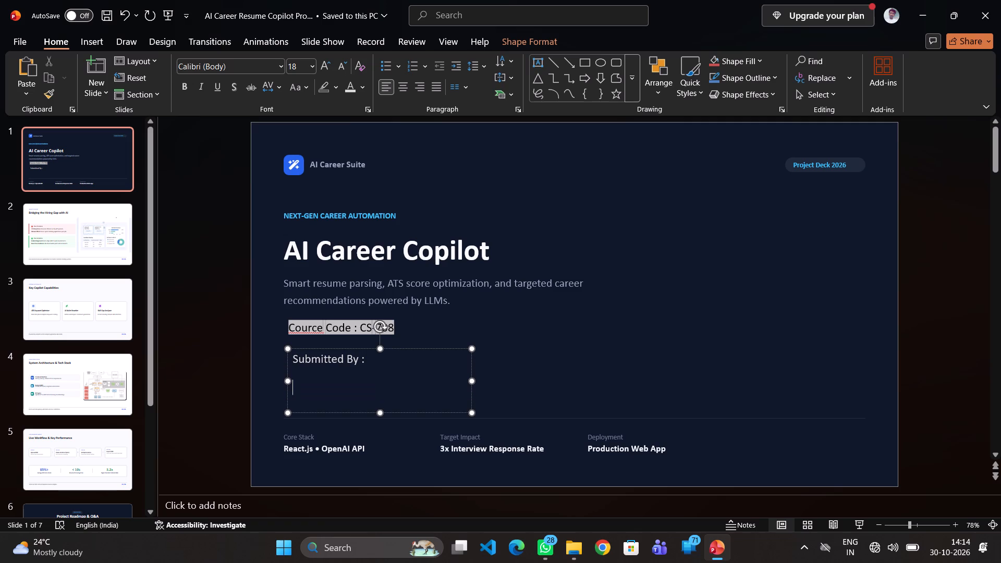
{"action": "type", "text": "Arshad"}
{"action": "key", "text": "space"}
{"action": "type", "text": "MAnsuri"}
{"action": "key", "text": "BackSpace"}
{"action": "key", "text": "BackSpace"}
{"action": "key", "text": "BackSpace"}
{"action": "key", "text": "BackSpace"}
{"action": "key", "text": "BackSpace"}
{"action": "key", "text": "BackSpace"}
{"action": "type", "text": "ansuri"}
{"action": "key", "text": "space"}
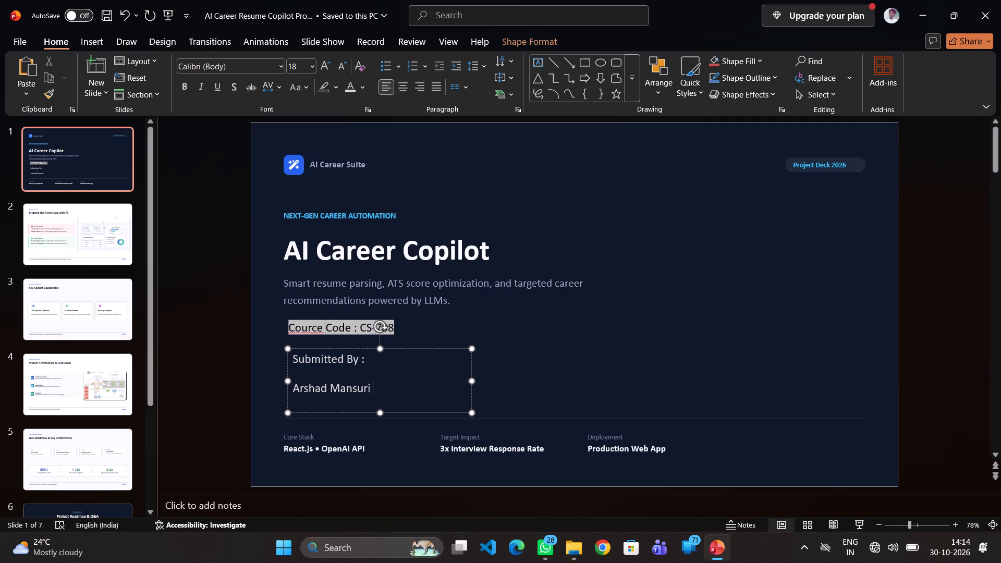
Add the first student's enrollment number in parentheses after the name.
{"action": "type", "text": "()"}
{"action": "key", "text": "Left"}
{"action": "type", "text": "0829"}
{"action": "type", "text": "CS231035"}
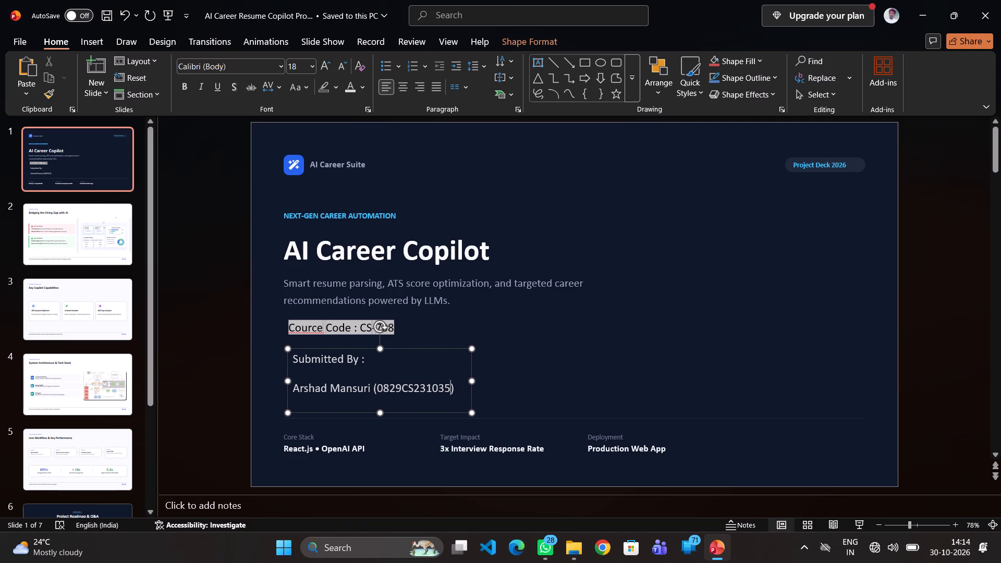
Enter the second student's name on a new line, followed by the enrollment number in parentheses.
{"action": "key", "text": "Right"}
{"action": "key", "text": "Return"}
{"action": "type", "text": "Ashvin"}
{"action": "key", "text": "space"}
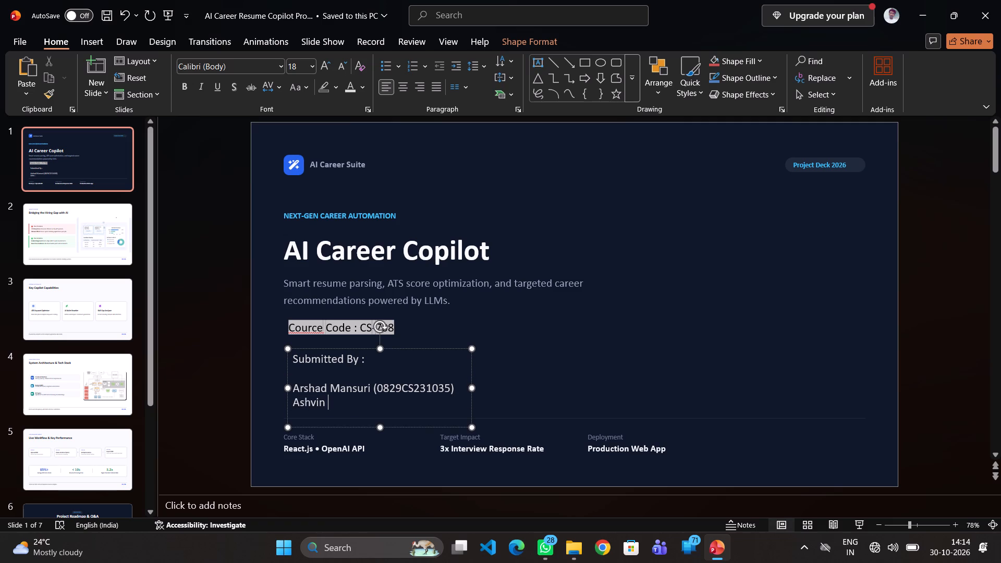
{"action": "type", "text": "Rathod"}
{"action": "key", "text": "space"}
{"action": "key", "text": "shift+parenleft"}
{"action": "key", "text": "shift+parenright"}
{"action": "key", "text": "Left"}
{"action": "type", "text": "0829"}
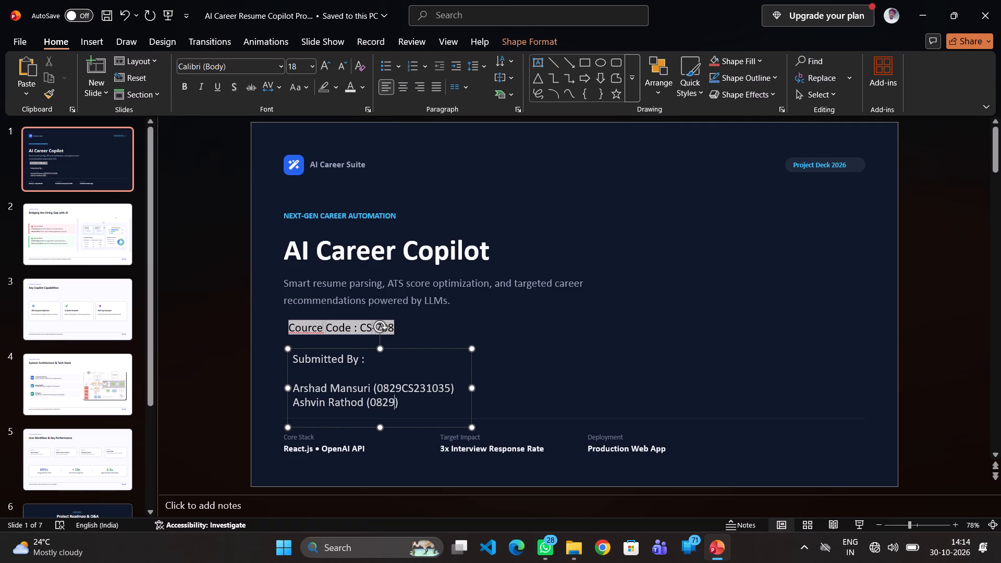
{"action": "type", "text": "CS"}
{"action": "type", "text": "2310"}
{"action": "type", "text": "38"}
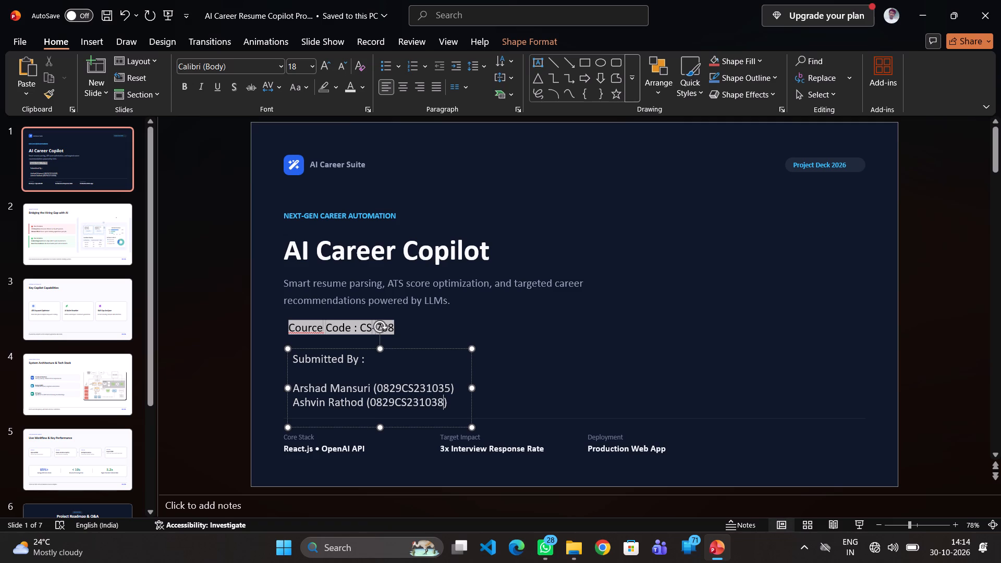
Enter the third student's full name on a new line below the second student's entry.
{"action": "left_click", "coordinate": [458, 405]}
{"action": "key", "text": "Right"}
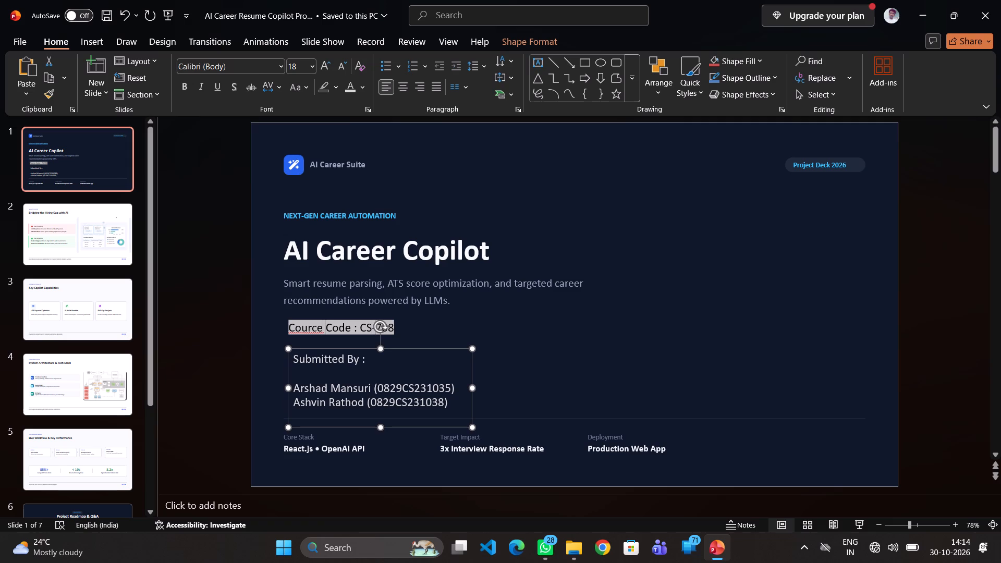
{"action": "left_click", "coordinate": [438, 402]}
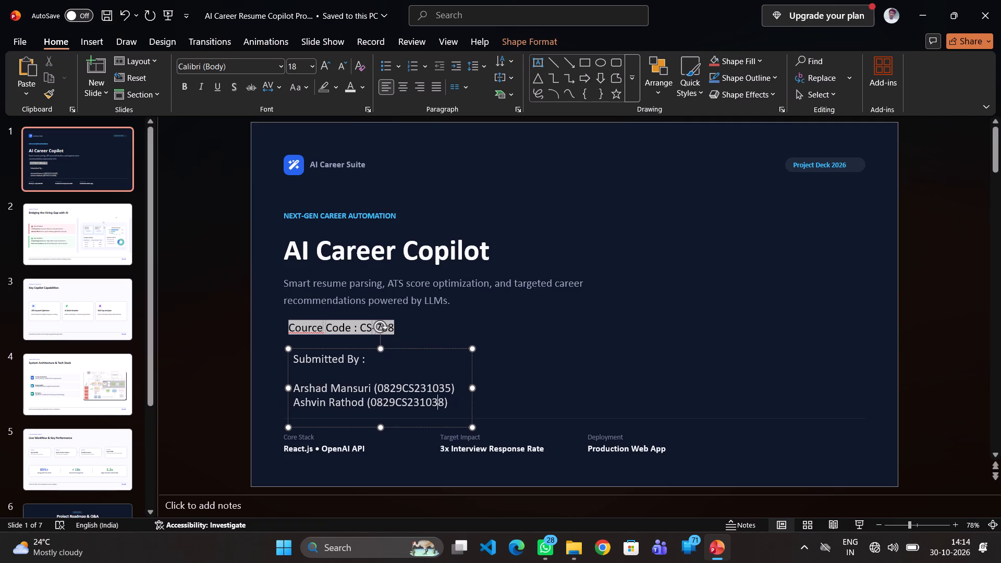
{"action": "left_click", "coordinate": [448, 401]}
{"action": "key", "text": "Return"}
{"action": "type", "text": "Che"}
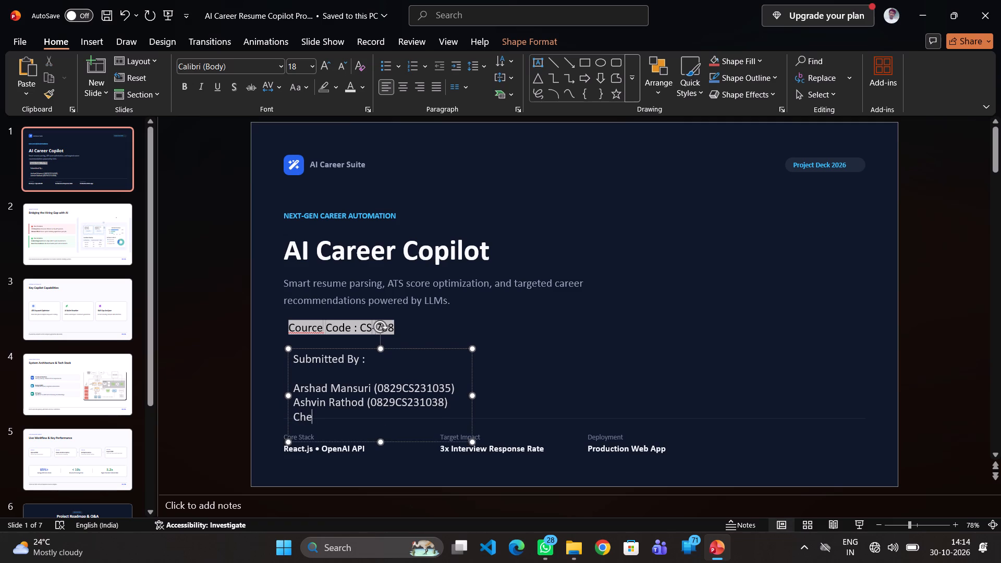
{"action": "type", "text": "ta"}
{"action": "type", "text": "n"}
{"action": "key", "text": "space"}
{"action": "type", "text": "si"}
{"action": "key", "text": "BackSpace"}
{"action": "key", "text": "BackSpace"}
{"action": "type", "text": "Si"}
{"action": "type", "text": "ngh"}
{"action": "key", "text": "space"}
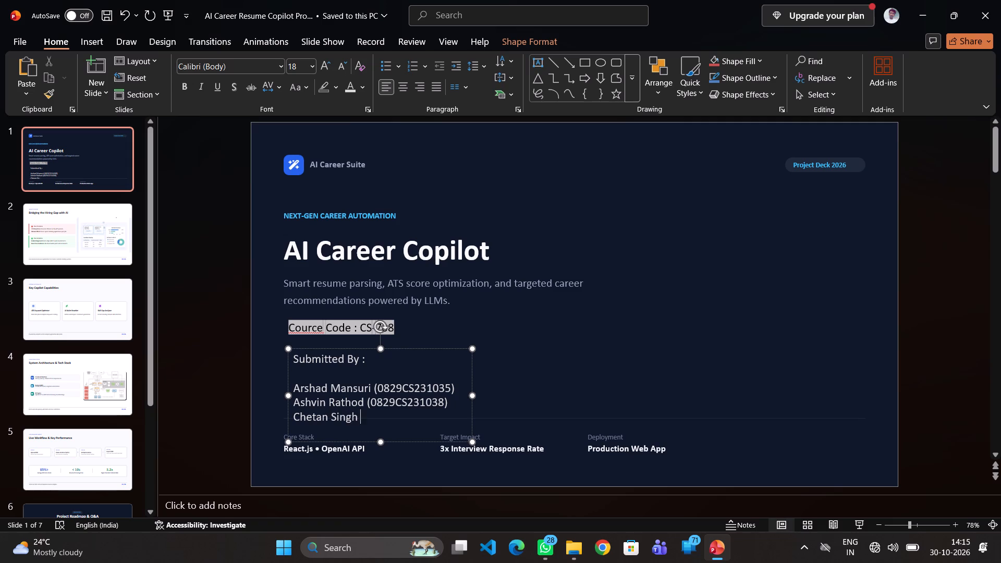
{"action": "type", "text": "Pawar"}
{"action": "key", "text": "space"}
Add the third student's enrollment number in parentheses after the name.
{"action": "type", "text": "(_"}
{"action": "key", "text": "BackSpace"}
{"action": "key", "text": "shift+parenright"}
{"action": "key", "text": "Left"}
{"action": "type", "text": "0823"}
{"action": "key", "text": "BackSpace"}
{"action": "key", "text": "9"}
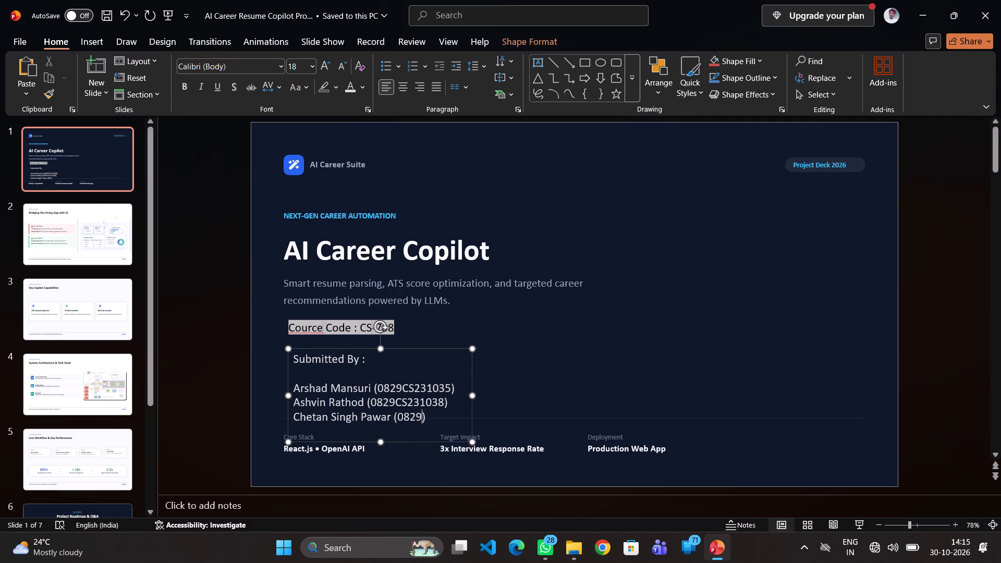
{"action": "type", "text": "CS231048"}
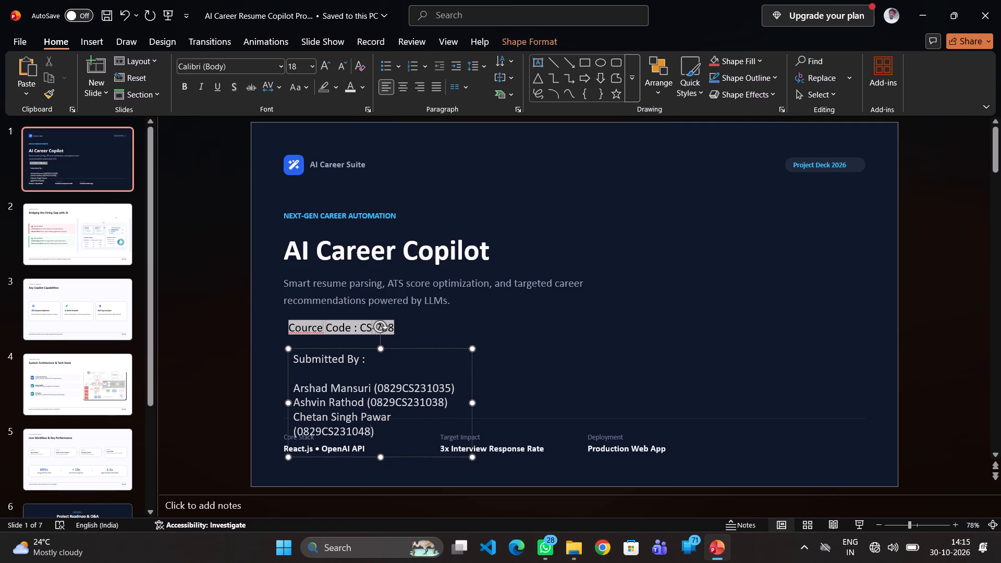
Widen the "Submitted By :" text box so the third student's name and enrollment number fit on one line.
{"action": "left_click_drag", "start_coordinate": [472, 399], "coordinate": [486, 399]}
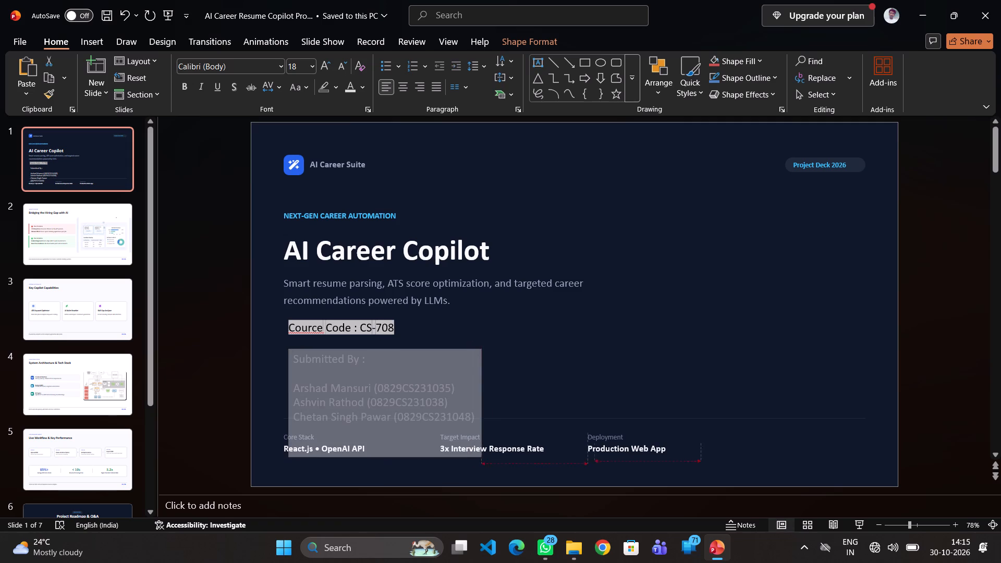
{"action": "left_click_drag", "start_coordinate": [486, 399], "coordinate": [510, 398]}
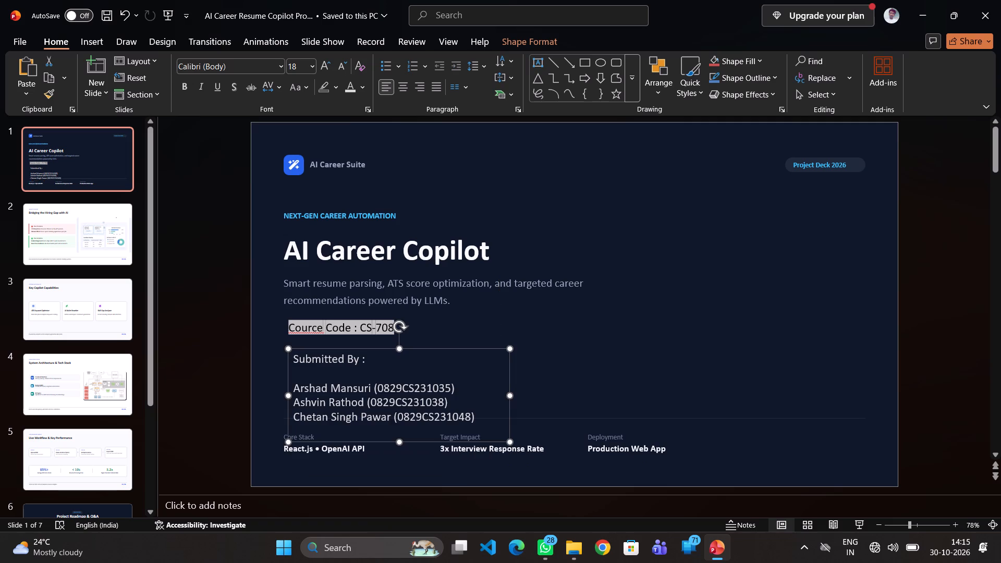
Enter the fourth student's full name on a new line below the third student's entry.
{"action": "left_click", "coordinate": [482, 417]}
{"action": "left_click", "coordinate": [460, 418]}
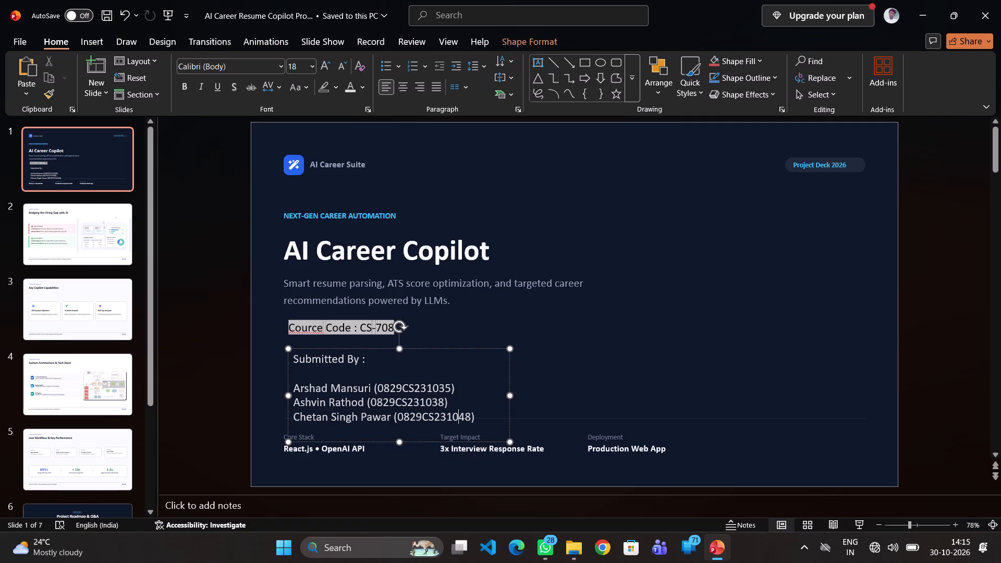
{"action": "left_click", "coordinate": [474, 418]}
{"action": "key", "text": "Return"}
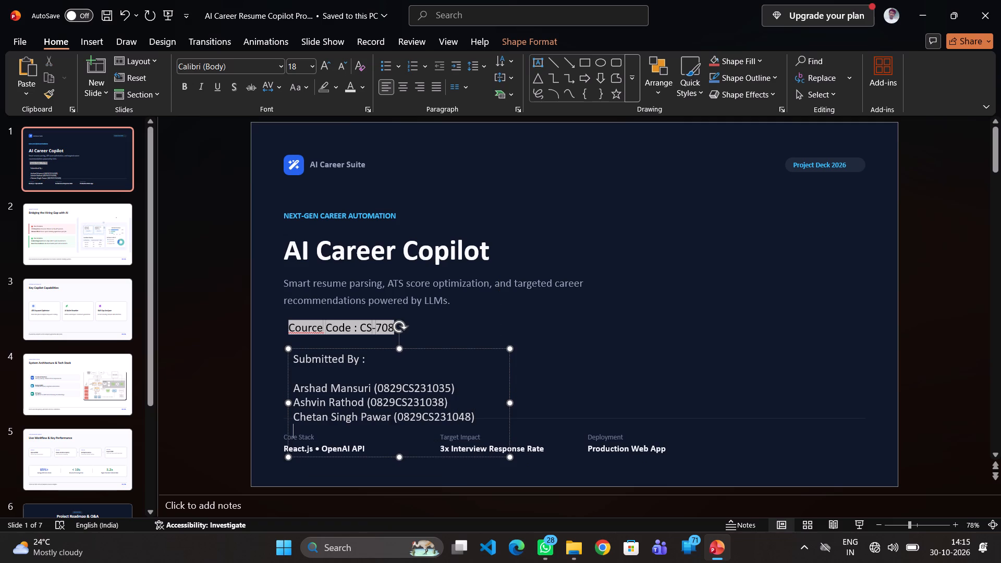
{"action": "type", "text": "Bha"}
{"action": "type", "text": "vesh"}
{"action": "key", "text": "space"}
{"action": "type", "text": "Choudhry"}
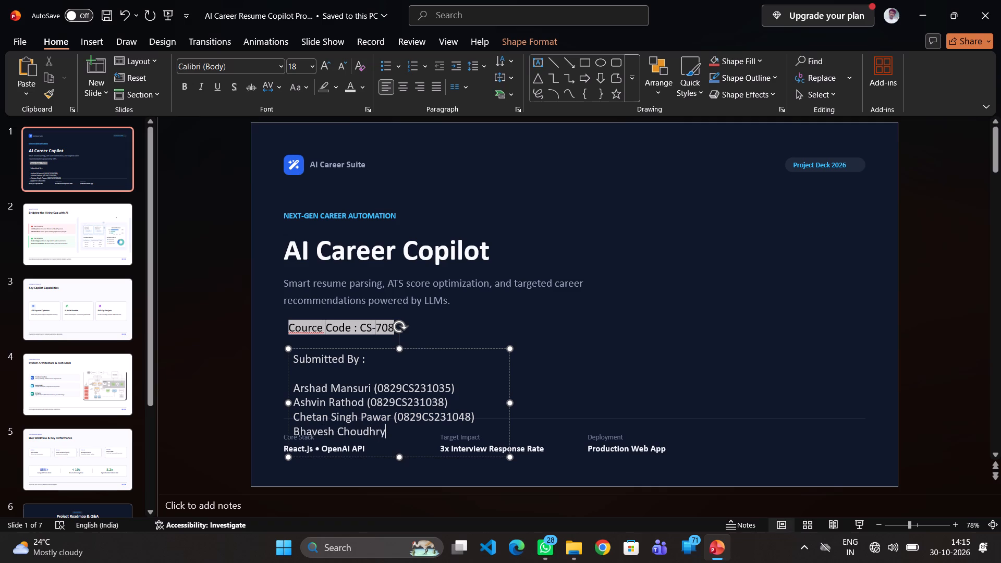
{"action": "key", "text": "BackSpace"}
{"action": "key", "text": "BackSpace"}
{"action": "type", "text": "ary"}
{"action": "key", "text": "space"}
Add the fourth student's enrollment number in parentheses after the name.
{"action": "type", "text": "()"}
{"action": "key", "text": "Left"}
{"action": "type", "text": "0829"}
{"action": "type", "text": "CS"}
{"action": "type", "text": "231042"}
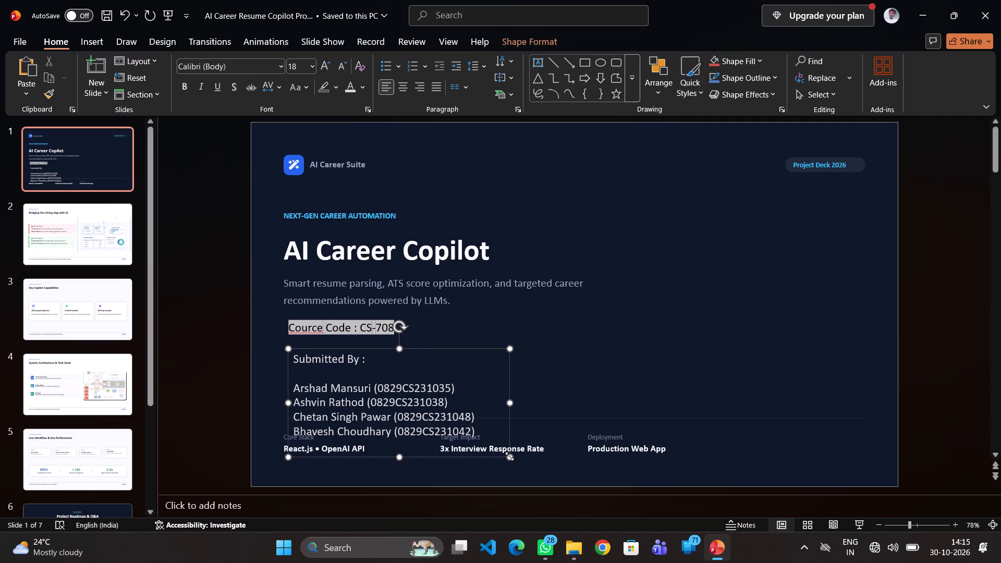
Shrink the "Submitted By :" text box so the list fits between the course code line and the divider above the footer.
{"action": "left_click_drag", "start_coordinate": [509, 456], "coordinate": [483, 419]}
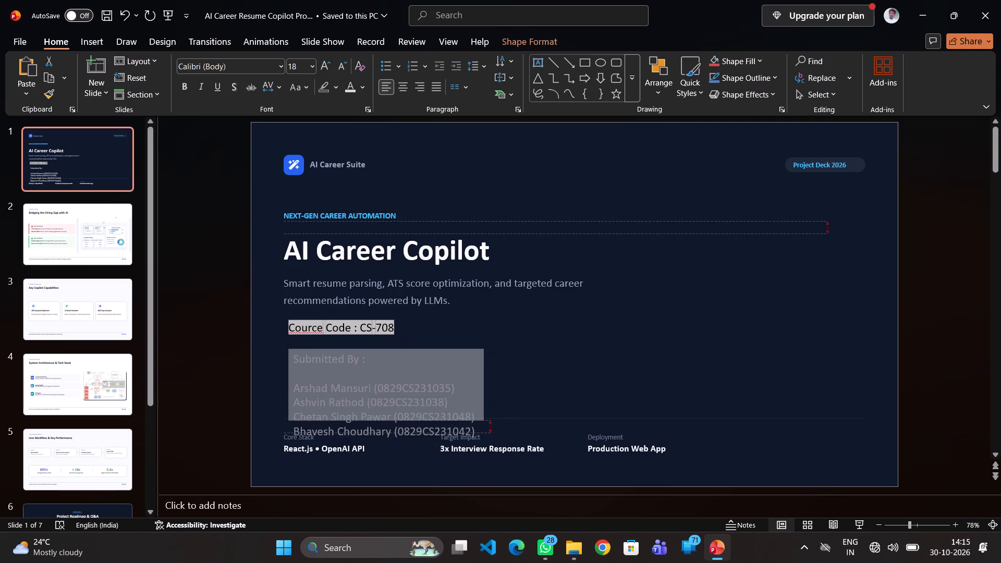
Widen the student list text box slightly and remove the blank line between "Submitted By :" and the first student.
{"action": "left_click_drag", "start_coordinate": [483, 419], "coordinate": [498, 439]}
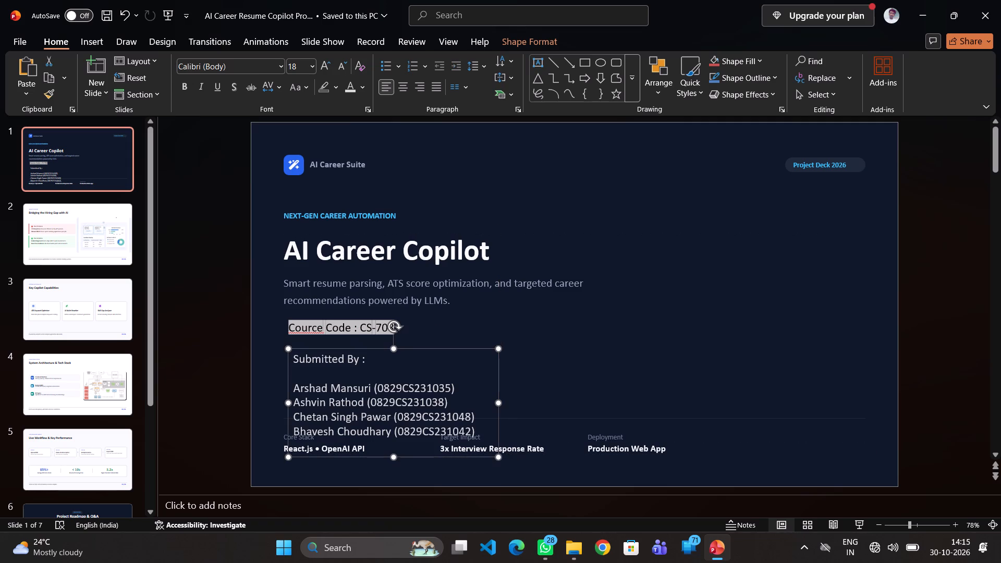
{"action": "left_click", "coordinate": [332, 374]}
{"action": "key", "text": "BackSpace"}
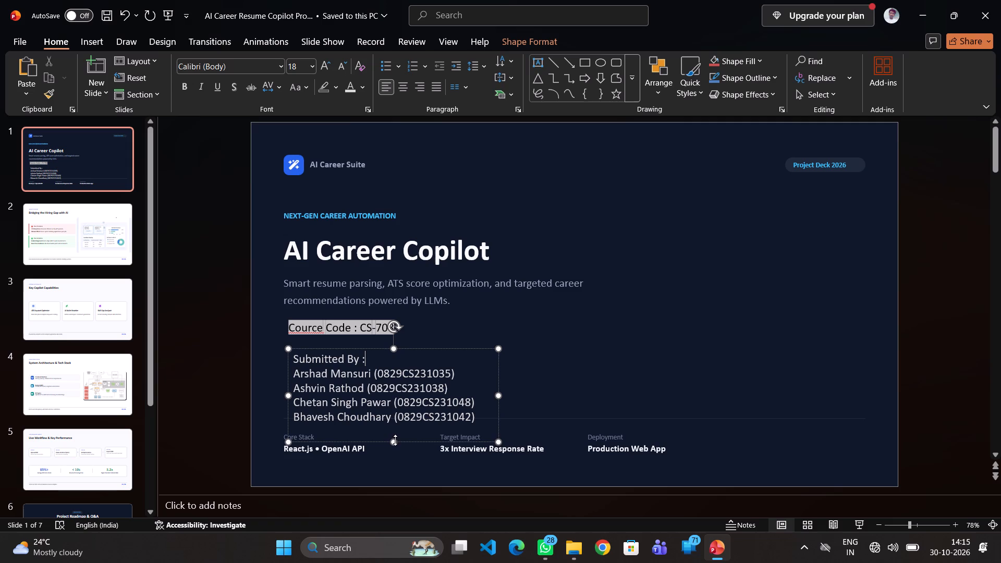
Nudge the "Submitted By :" text box up and left so it aligns with the course code line and sits above the divider.
{"action": "left_click", "coordinate": [472, 350]}
{"action": "key", "text": "Up"}
{"action": "key", "text": "Up"}
{"action": "key", "text": "Up"}
{"action": "key", "text": "Up"}
{"action": "key", "text": "Up"}
{"action": "key", "text": "Up"}
{"action": "key", "text": "Up"}
{"action": "key", "text": "Up"}
{"action": "key", "text": "Up"}
{"action": "key", "text": "Up"}
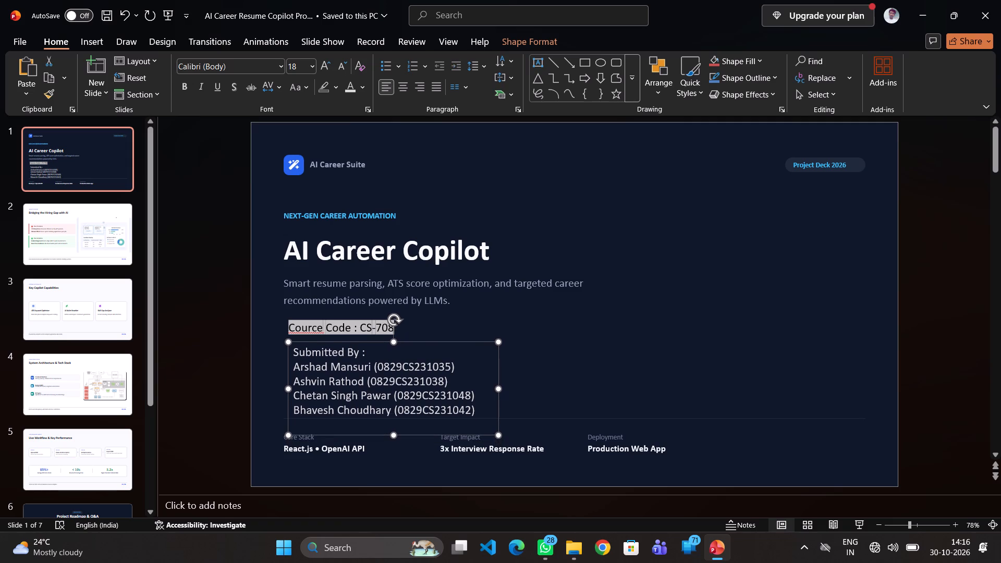
{"action": "key", "text": "Up"}
{"action": "key", "text": "Up"}
{"action": "key", "text": "Left"}
{"action": "key", "text": "Left"}
{"action": "key", "text": "Left"}
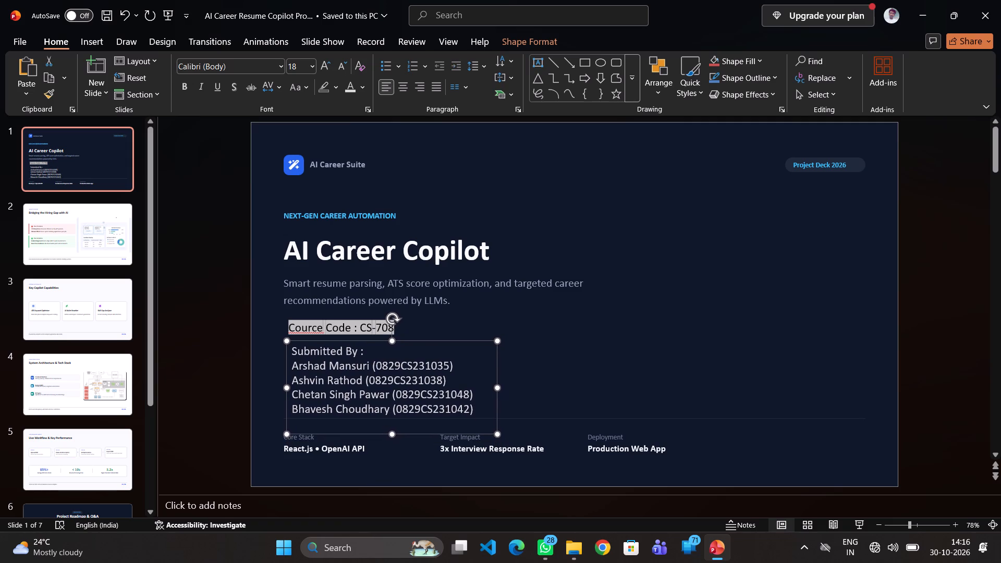
{"action": "key", "text": "Left"}
{"action": "key", "text": "Left"}
{"action": "key", "text": "Left"}
{"action": "key", "text": "Left"}
{"action": "key", "text": "Left"}
{"action": "key", "text": "Left"}
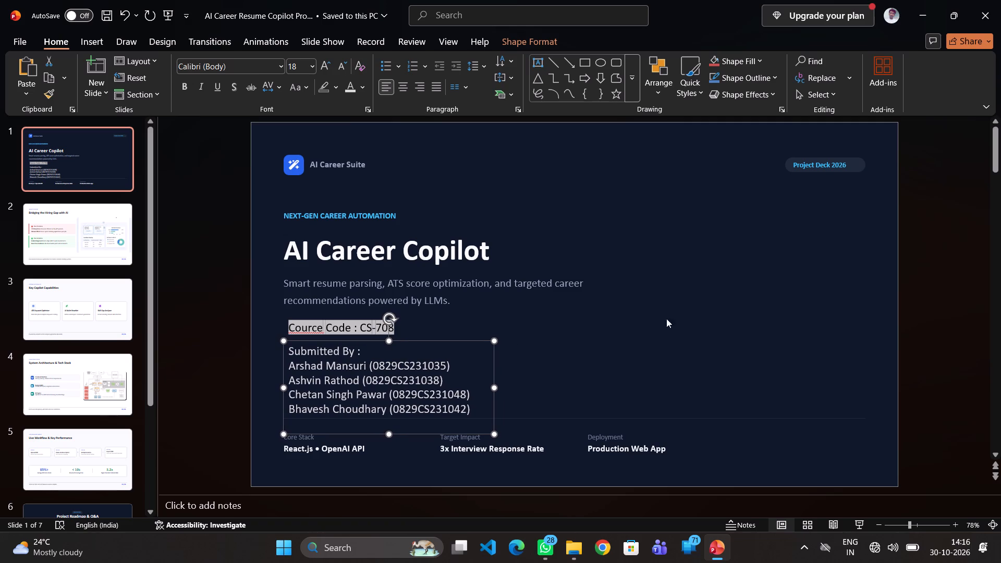
{"action": "left_click", "coordinate": [801, 298]}
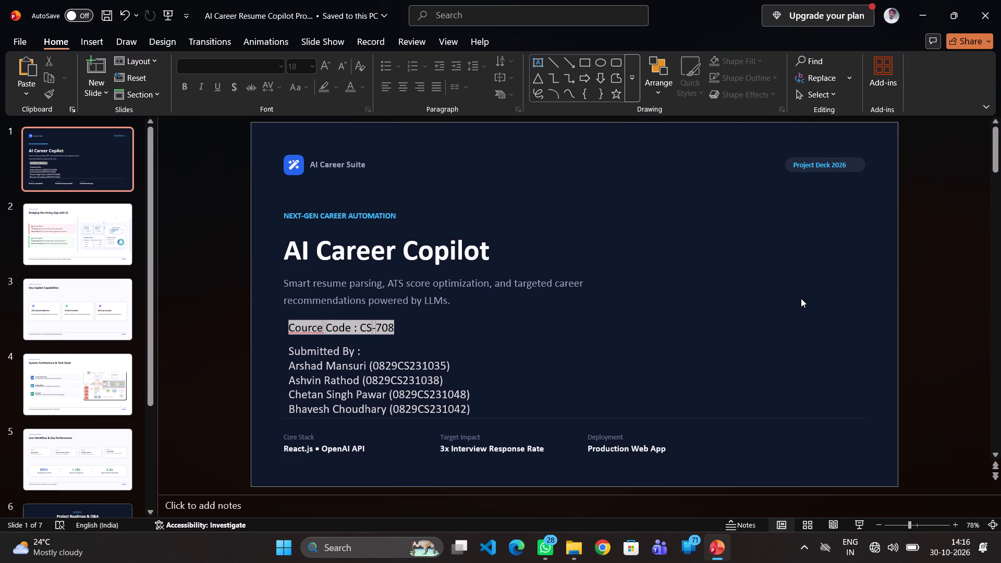
Draw a new text box in the empty area to the right of the student list, above the footer divider.
{"action": "left_click", "coordinate": [536, 62]}
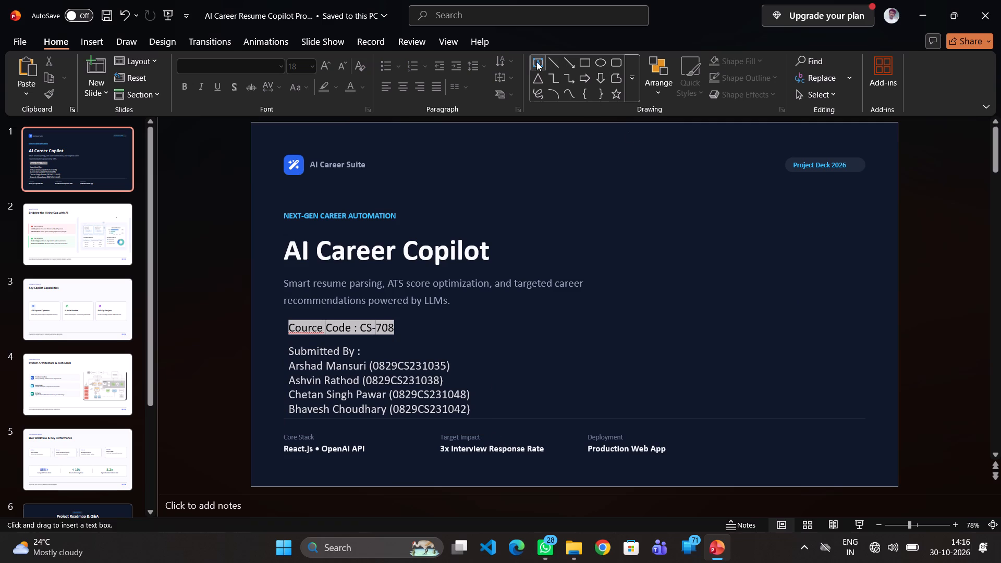
{"action": "left_click_drag", "start_coordinate": [647, 345], "coordinate": [731, 386]}
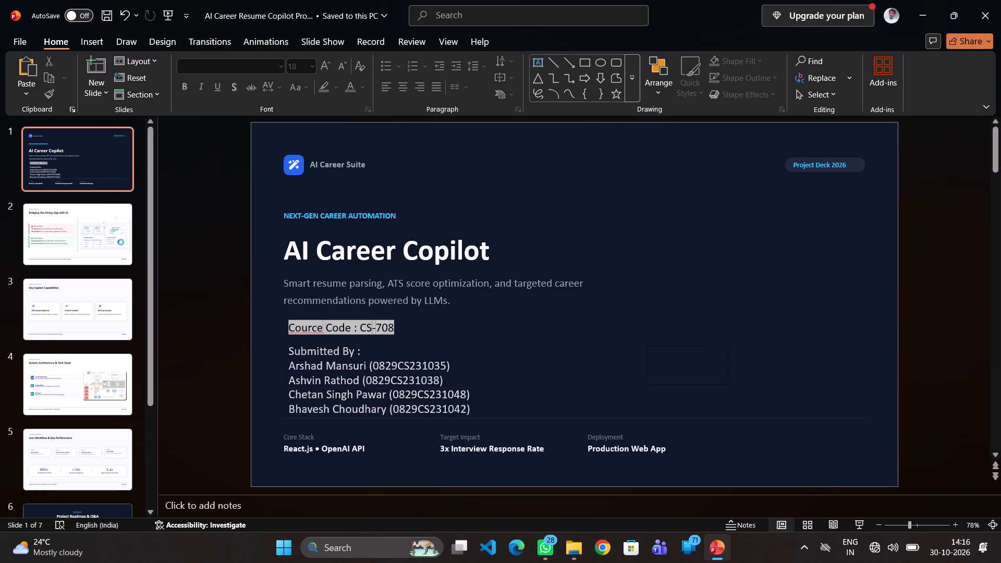
Add a text box on the slide to the right of the student list containing "Project Guide".
{"action": "left_click_drag", "start_coordinate": [731, 386], "coordinate": [817, 386]}
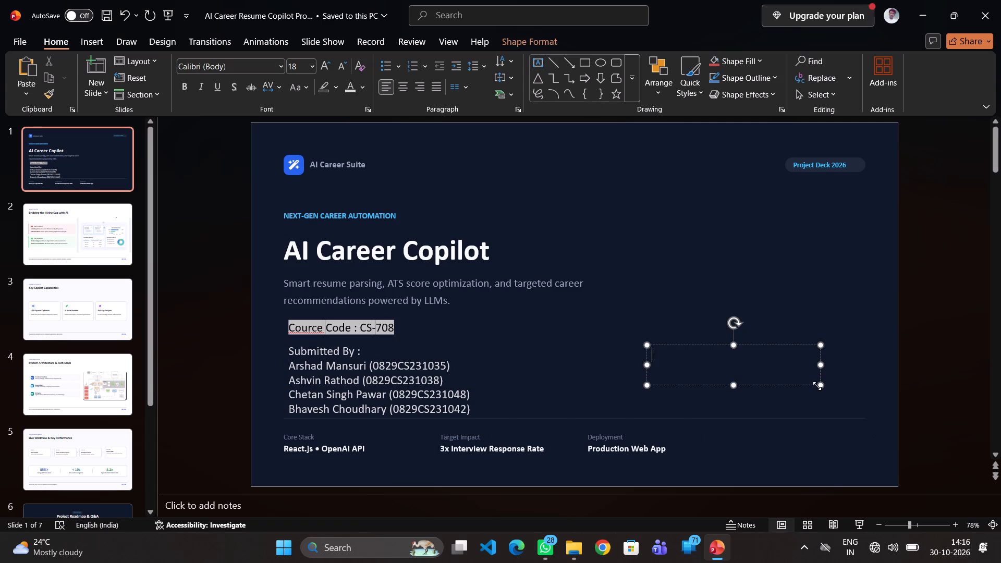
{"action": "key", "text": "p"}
{"action": "key", "text": "BackSpace"}
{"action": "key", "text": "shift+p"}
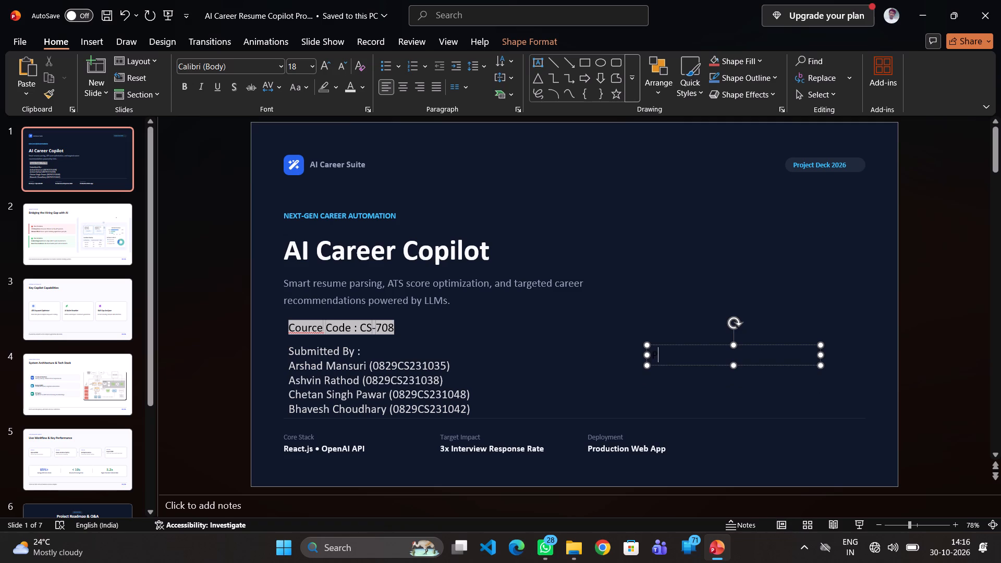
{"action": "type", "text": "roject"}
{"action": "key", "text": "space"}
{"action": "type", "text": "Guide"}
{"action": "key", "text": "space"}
Recolor the whole "Project Guide" text in the last-used off-white font color.
{"action": "triple_click", "coordinate": [712, 359]}
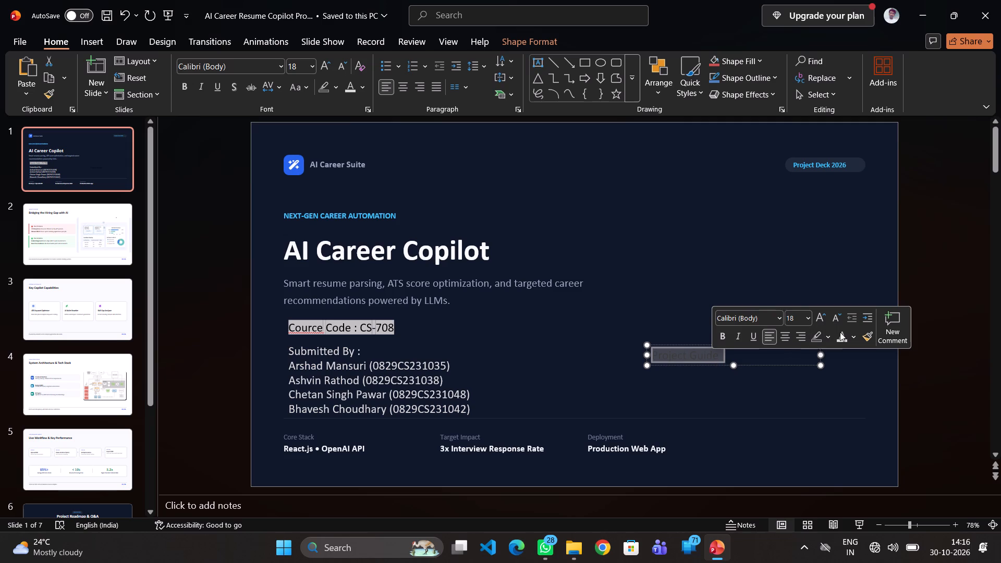
{"action": "left_click", "coordinate": [841, 332]}
{"action": "left_click", "coordinate": [760, 356]}
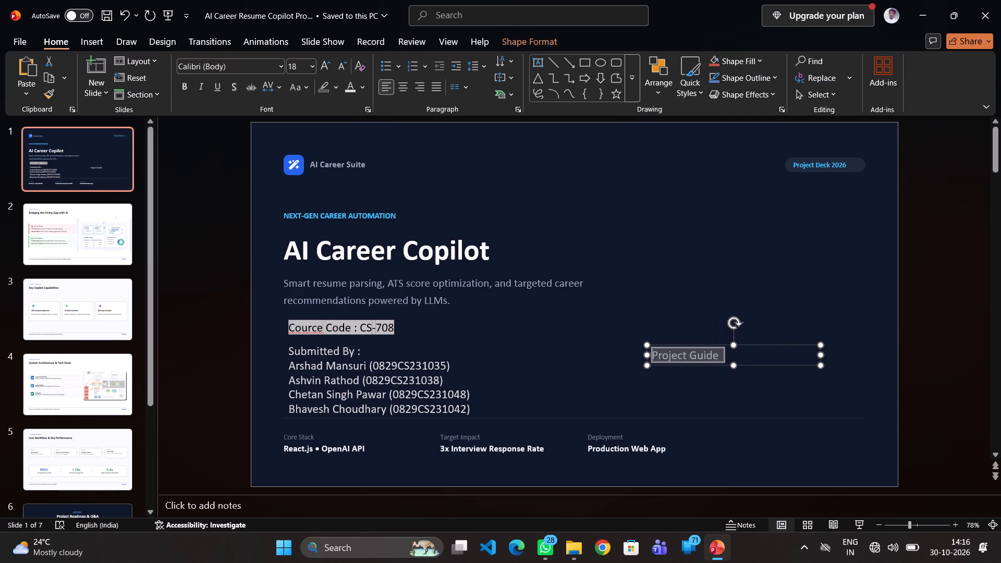
Append a spaced colon after "Project Guide" so the label reads "Project Guide : ".
{"action": "left_click", "coordinate": [725, 356]}
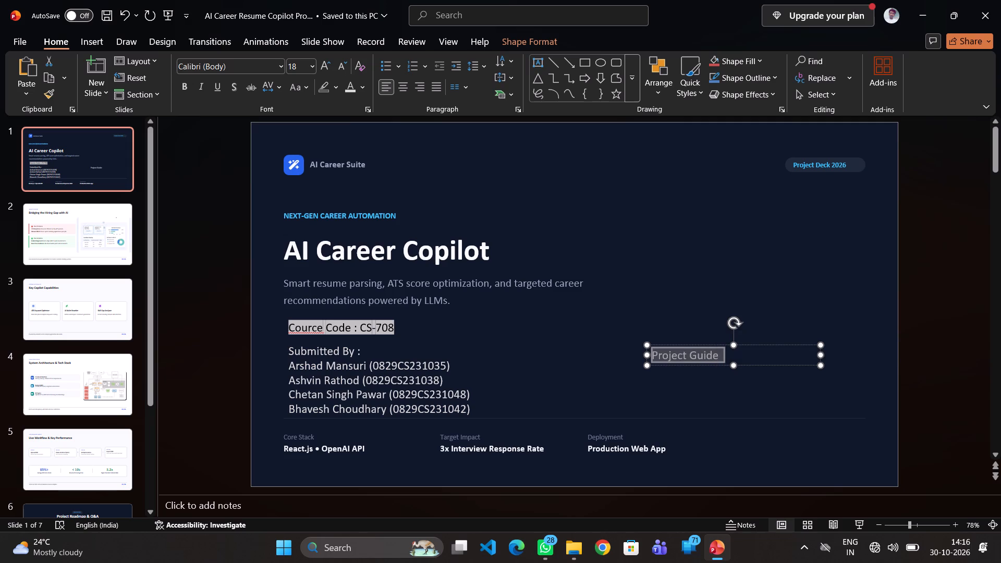
{"action": "left_click", "coordinate": [715, 356]}
{"action": "key", "text": "Right"}
{"action": "key", "text": "Right"}
{"action": "key", "text": "semicolon"}
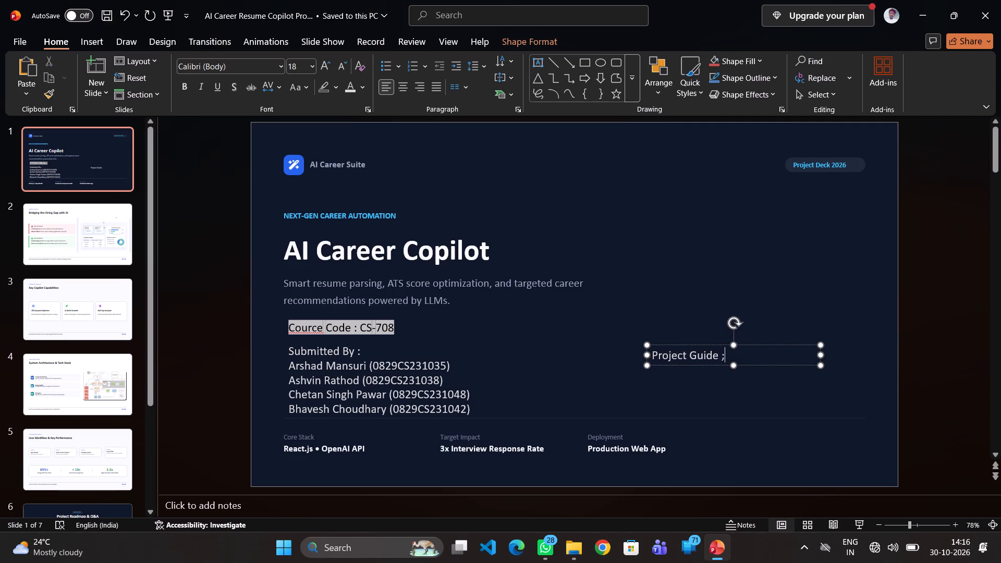
{"action": "key", "text": "BackSpace"}
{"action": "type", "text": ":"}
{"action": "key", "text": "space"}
Enter the project guide's full name after the "Project Guide : " label.
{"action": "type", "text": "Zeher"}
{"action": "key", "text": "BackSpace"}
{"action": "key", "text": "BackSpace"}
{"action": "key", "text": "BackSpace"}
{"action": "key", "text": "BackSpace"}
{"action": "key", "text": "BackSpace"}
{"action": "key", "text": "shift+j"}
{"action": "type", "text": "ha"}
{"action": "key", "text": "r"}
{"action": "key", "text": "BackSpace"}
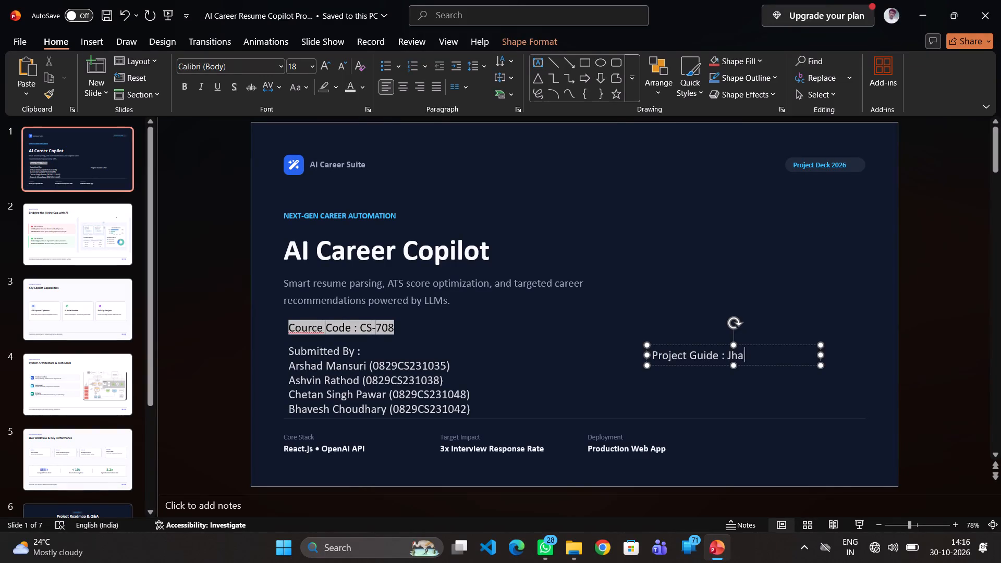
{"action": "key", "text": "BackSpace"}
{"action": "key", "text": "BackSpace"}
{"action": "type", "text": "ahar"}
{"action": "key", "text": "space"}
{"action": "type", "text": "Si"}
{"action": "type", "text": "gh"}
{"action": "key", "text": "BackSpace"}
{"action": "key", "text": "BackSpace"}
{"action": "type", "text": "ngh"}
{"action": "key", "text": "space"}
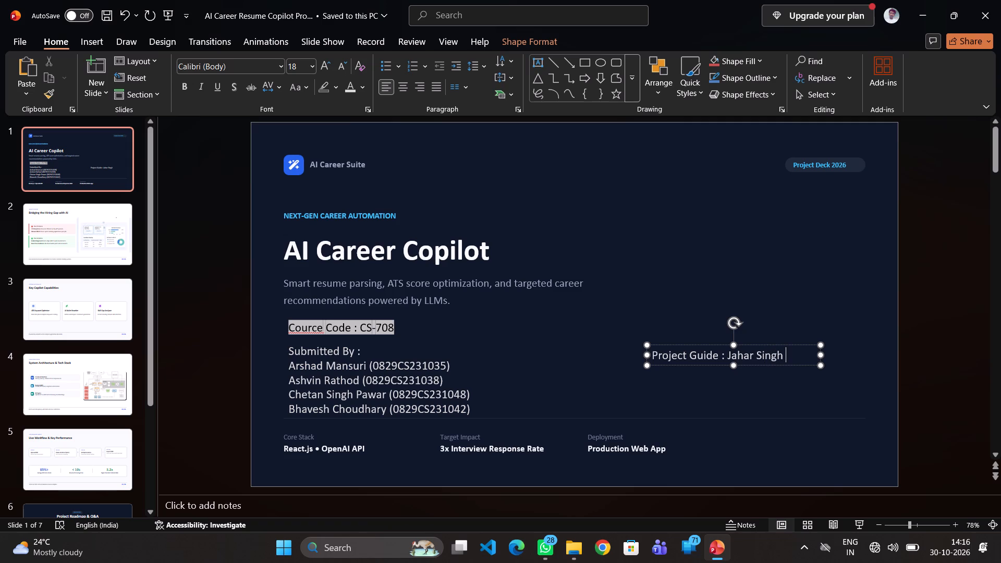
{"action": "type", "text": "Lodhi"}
{"action": "left_click", "coordinate": [754, 394]}
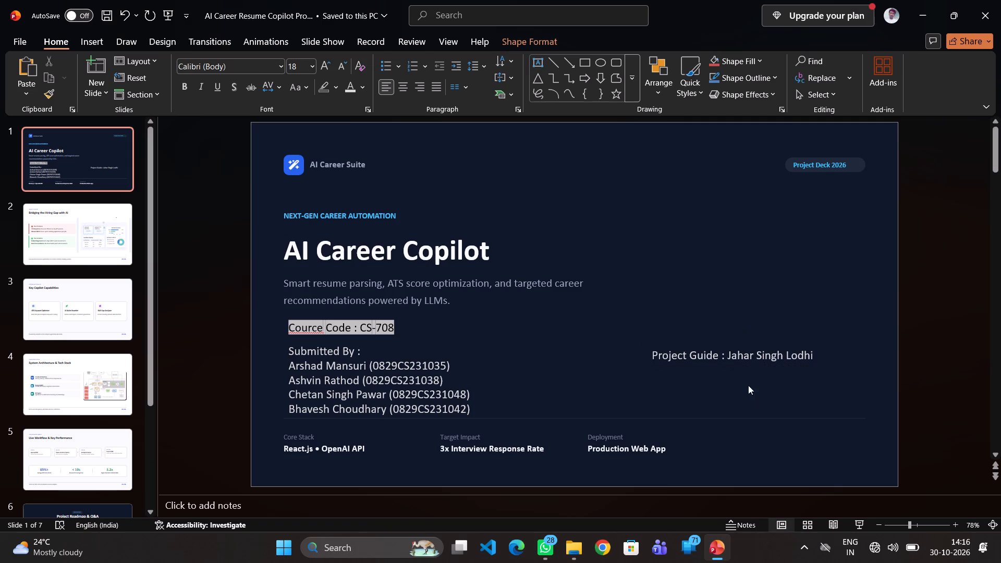
Move the "Project Guide" text box down and to the right, toward the right end of the divider above the footer.
{"action": "left_click", "coordinate": [672, 350]}
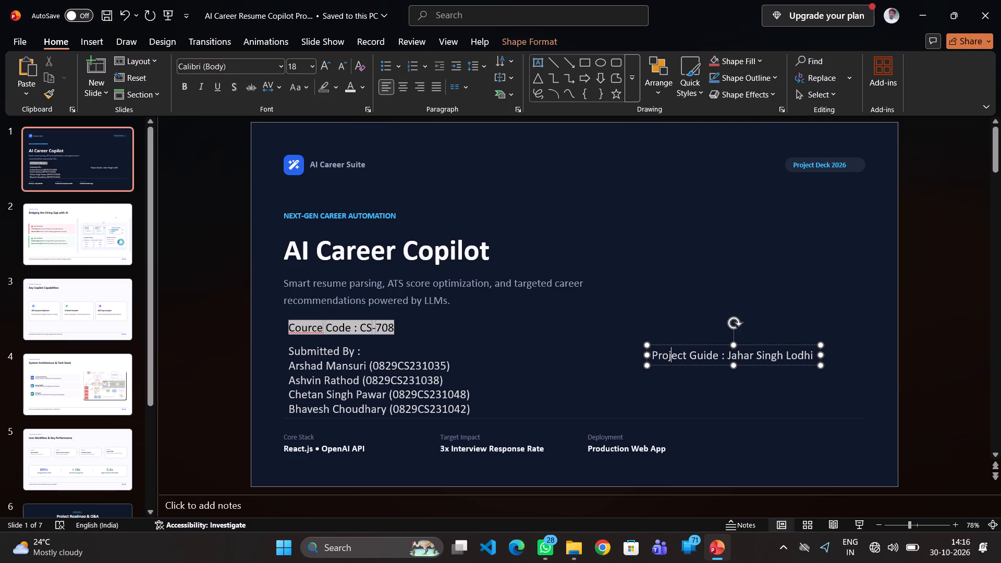
{"action": "left_click", "coordinate": [678, 345]}
{"action": "key", "text": "Down"}
{"action": "key", "text": "Down"}
{"action": "key", "text": "Down"}
{"action": "key", "text": "Down"}
{"action": "key", "text": "Down"}
{"action": "key", "text": "Down"}
{"action": "key", "text": "Down"}
{"action": "key", "text": "Down"}
{"action": "key", "text": "Down"}
{"action": "key", "text": "Down"}
{"action": "key", "text": "Down"}
{"action": "key", "text": "Down"}
{"action": "key", "text": "Down"}
{"action": "key", "text": "Down"}
{"action": "key", "text": "Down"}
{"action": "key", "text": "Down"}
{"action": "key", "text": "Down"}
{"action": "key", "text": "Down"}
{"action": "key", "text": "Down"}
{"action": "key", "text": "Down"}
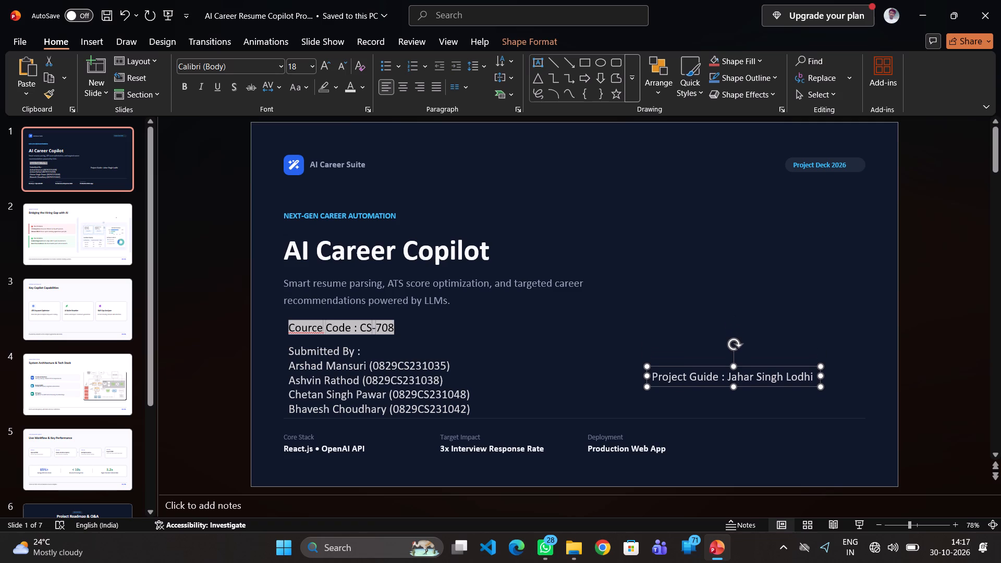
{"action": "key", "text": "Right"}
{"action": "key", "text": "Right"}
{"action": "key", "text": "Right"}
{"action": "key", "text": "Right"}
{"action": "key", "text": "Right"}
{"action": "key", "text": "Right"}
{"action": "key", "text": "Right"}
{"action": "key", "text": "Right"}
{"action": "key", "text": "Right"}
{"action": "key", "text": "Right"}
{"action": "key", "text": "Right"}
{"action": "key", "text": "Right"}
{"action": "key", "text": "Right"}
{"action": "key", "text": "Right"}
{"action": "key", "text": "Right"}
{"action": "key", "text": "Right"}
{"action": "key", "text": "Right"}
{"action": "key", "text": "Right"}
{"action": "key", "text": "Right"}
{"action": "key", "text": "Right"}
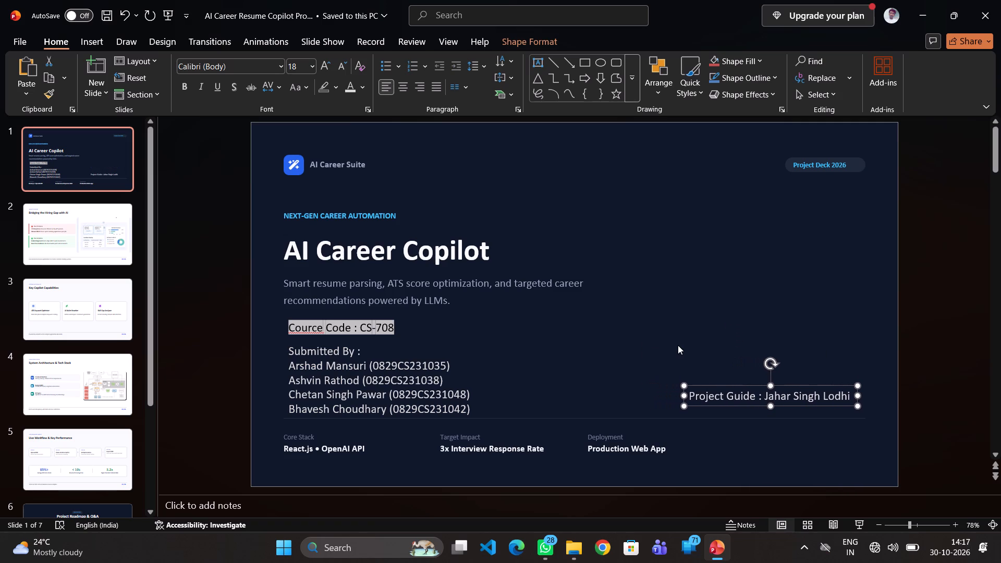
{"action": "left_click", "coordinate": [689, 386]}
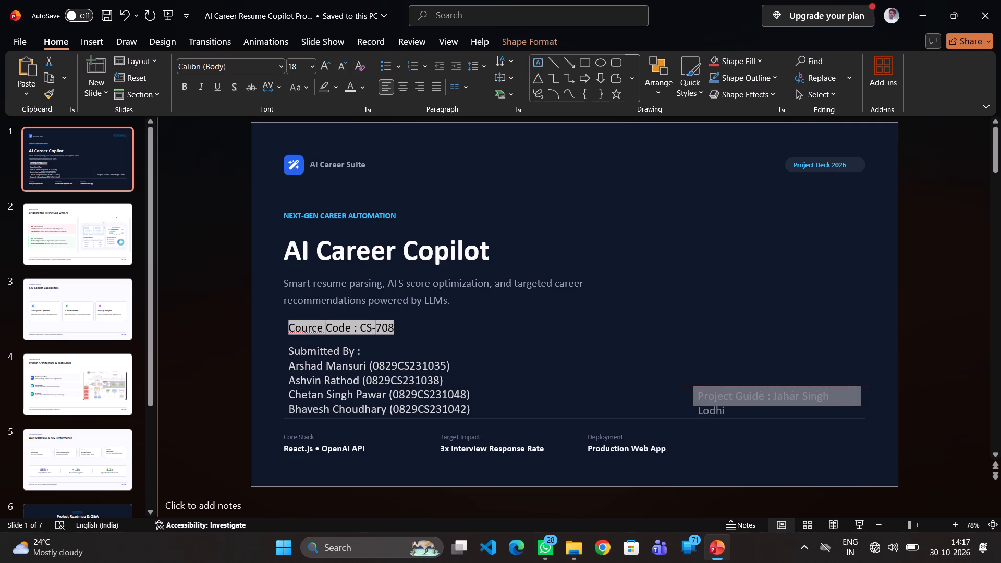
{"action": "left_click", "coordinate": [716, 357]}
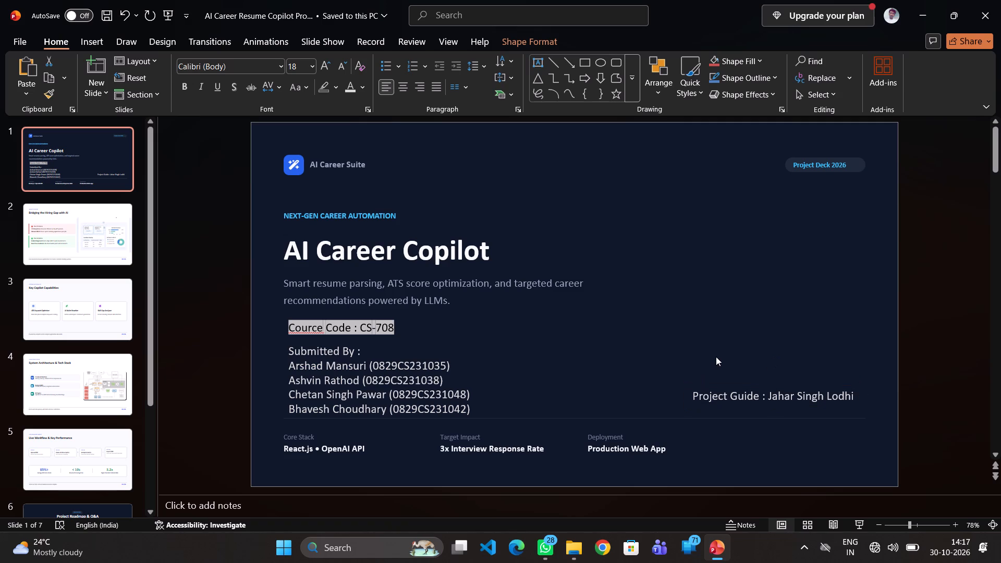
Nudge the "Project Guide" text box slightly further down and right so it sits just above the divider's right end.
{"action": "left_click", "coordinate": [725, 407]}
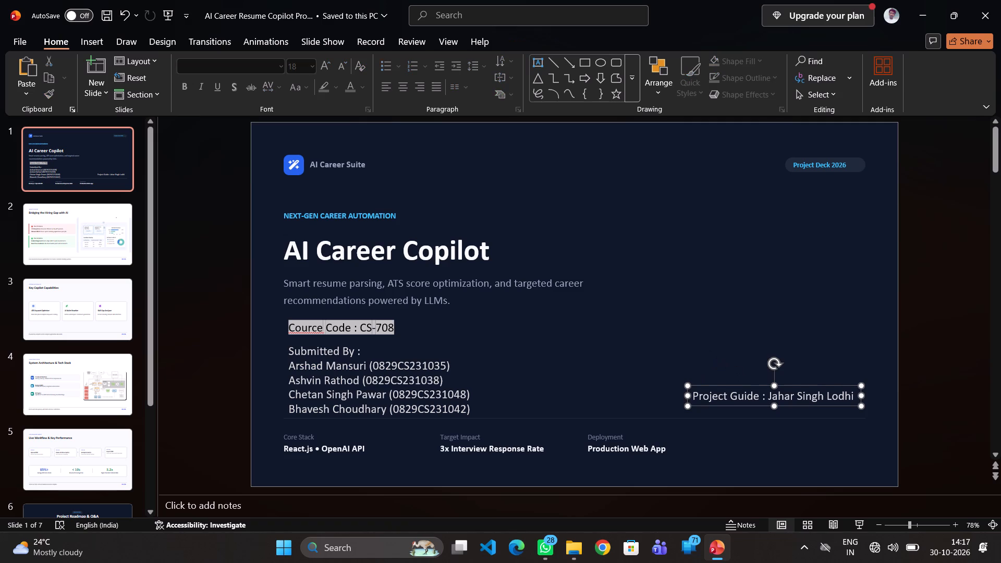
{"action": "key", "text": "Down"}
{"action": "key", "text": "Down"}
{"action": "key", "text": "Down"}
{"action": "key", "text": "Down"}
{"action": "key", "text": "Down"}
{"action": "key", "text": "Down"}
{"action": "key", "text": "Down"}
{"action": "key", "text": "Down"}
{"action": "key", "text": "Down"}
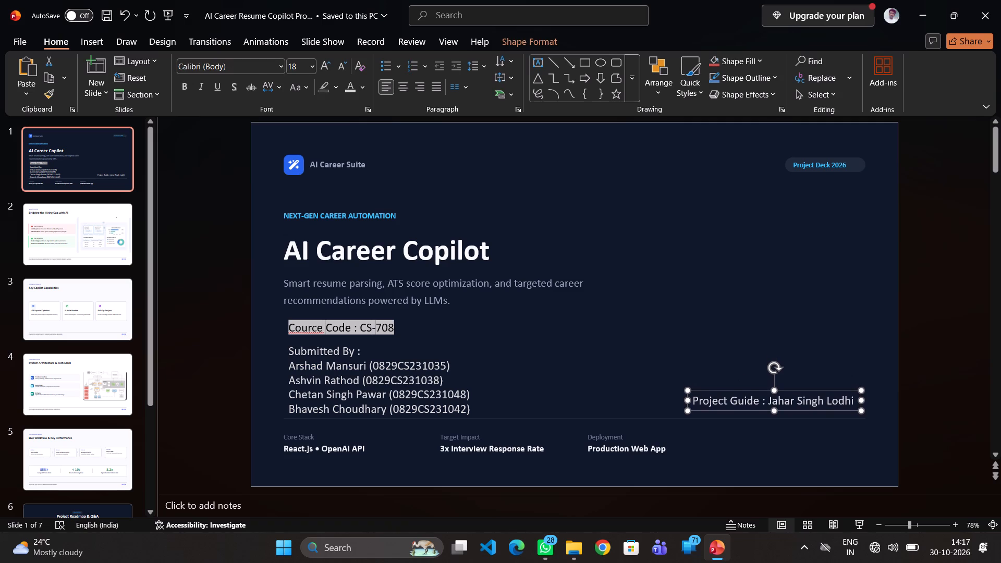
{"action": "key", "text": "Down"}
{"action": "key", "text": "Down"}
{"action": "key", "text": "Right"}
{"action": "key", "text": "Right"}
{"action": "key", "text": "Right"}
{"action": "key", "text": "Right"}
{"action": "key", "text": "Right"}
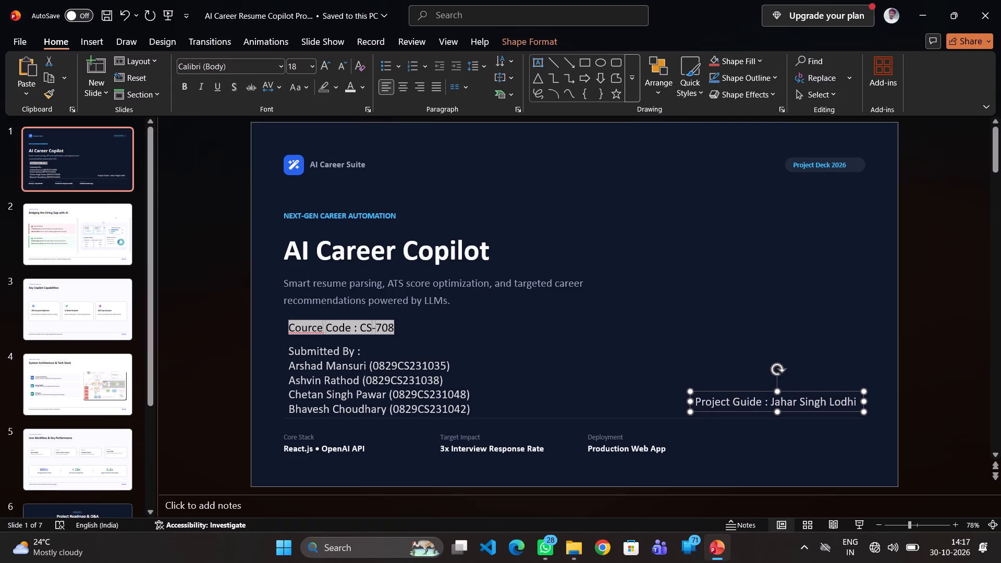
{"action": "key", "text": "Right"}
{"action": "left_click", "coordinate": [685, 332]}
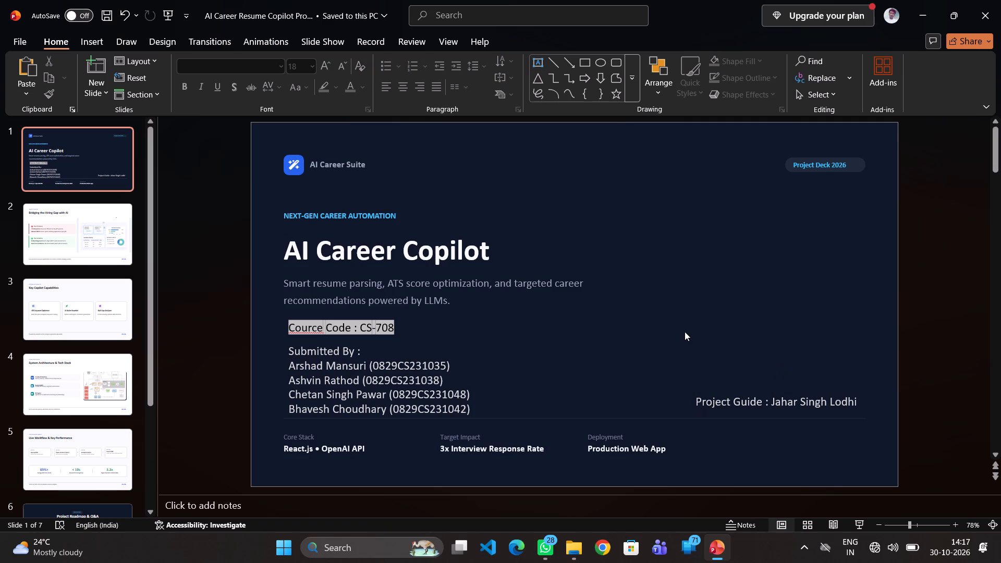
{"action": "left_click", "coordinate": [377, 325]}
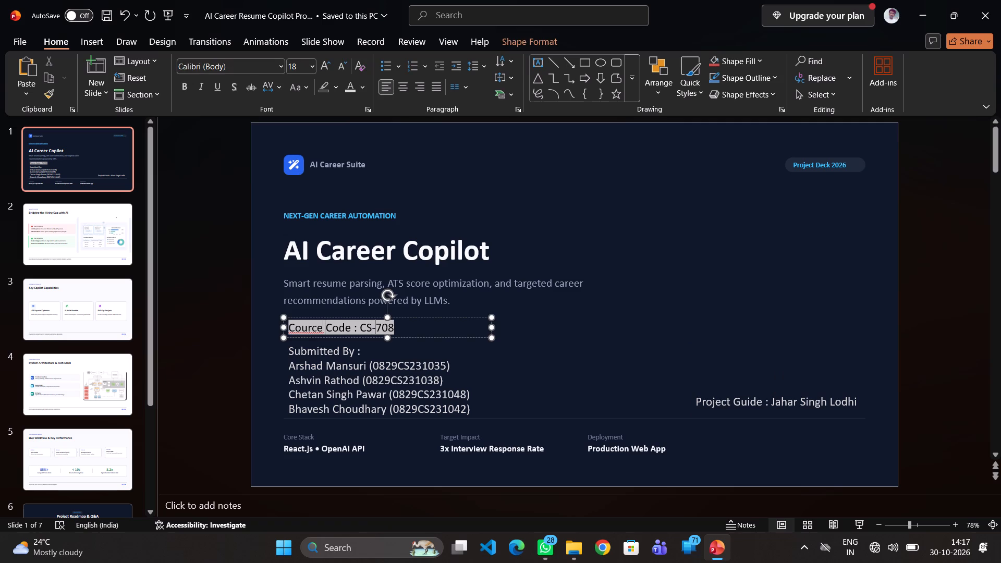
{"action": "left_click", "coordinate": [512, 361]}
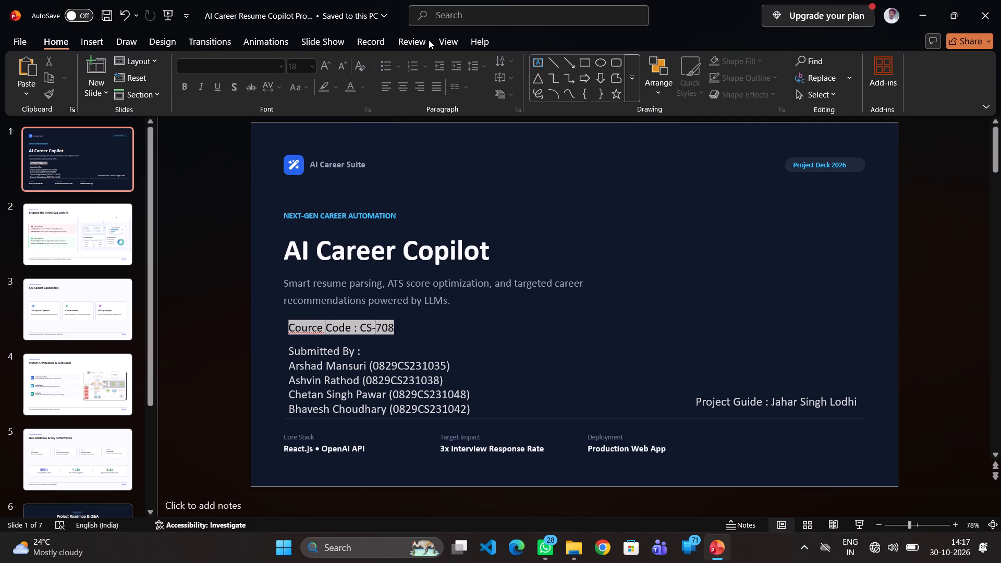
Play the slide show from the first slide and page through the whole deck until the show closes.
{"action": "left_click", "coordinate": [447, 33]}
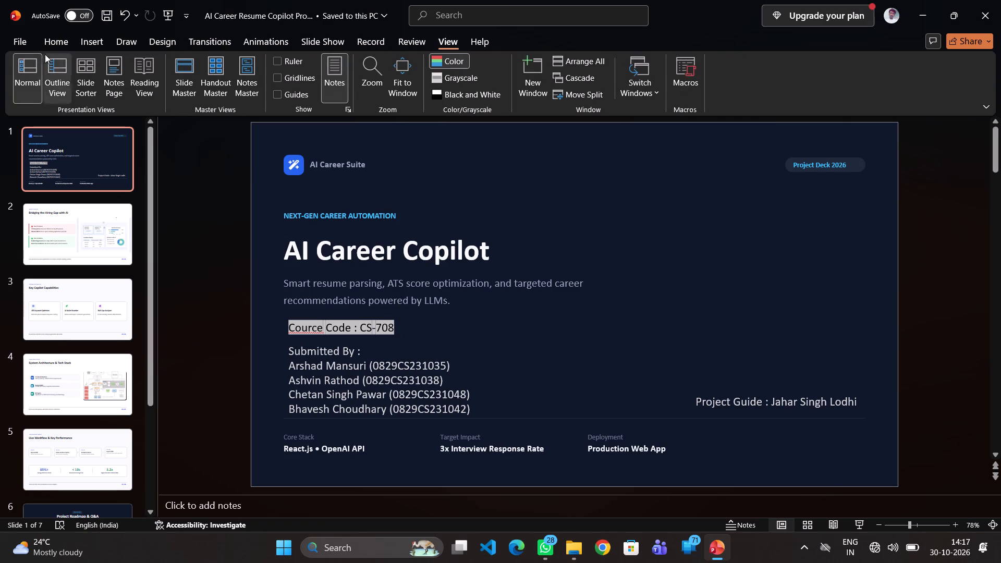
{"action": "left_click", "coordinate": [327, 43]}
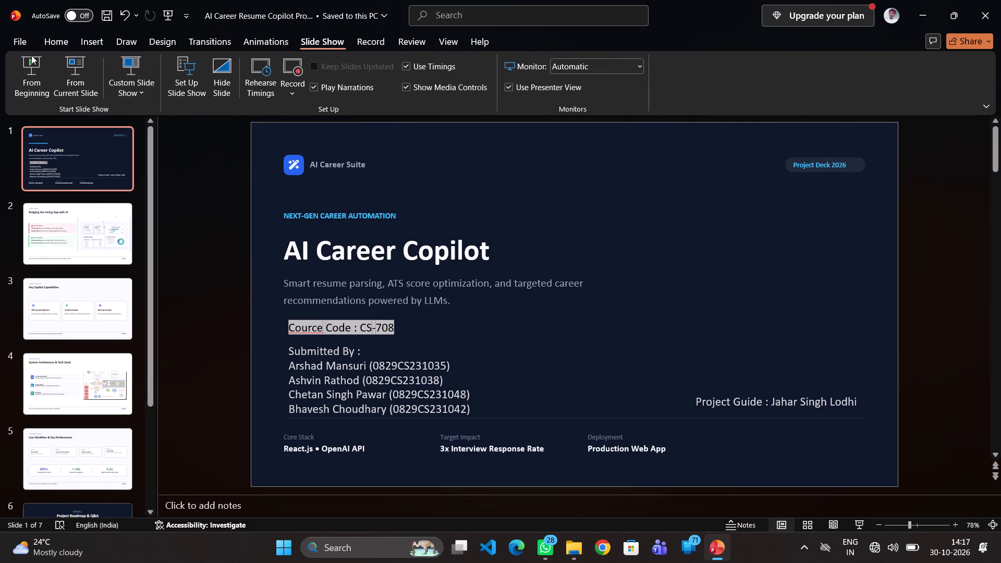
{"action": "left_click", "coordinate": [45, 69]}
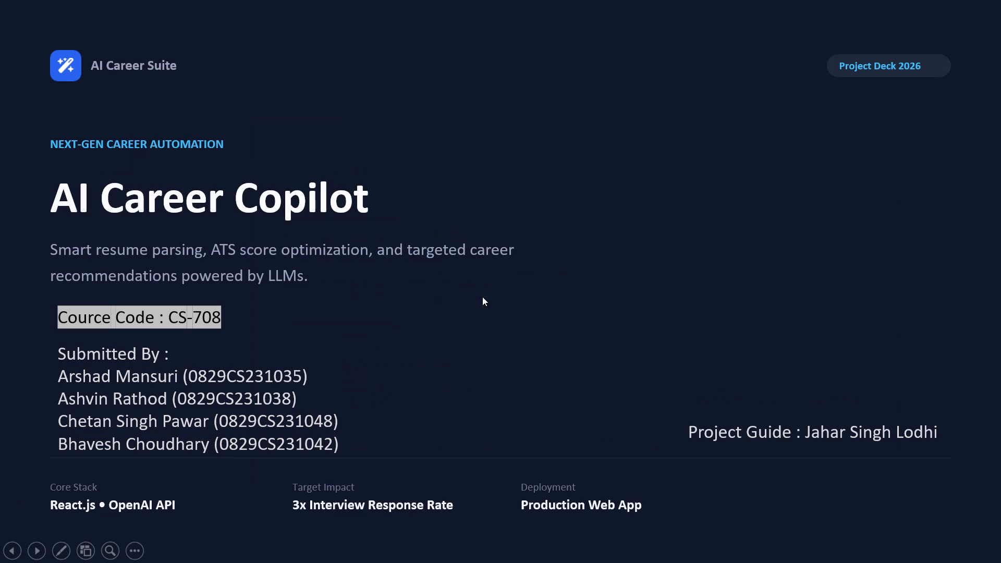
{"action": "key", "text": "Right"}
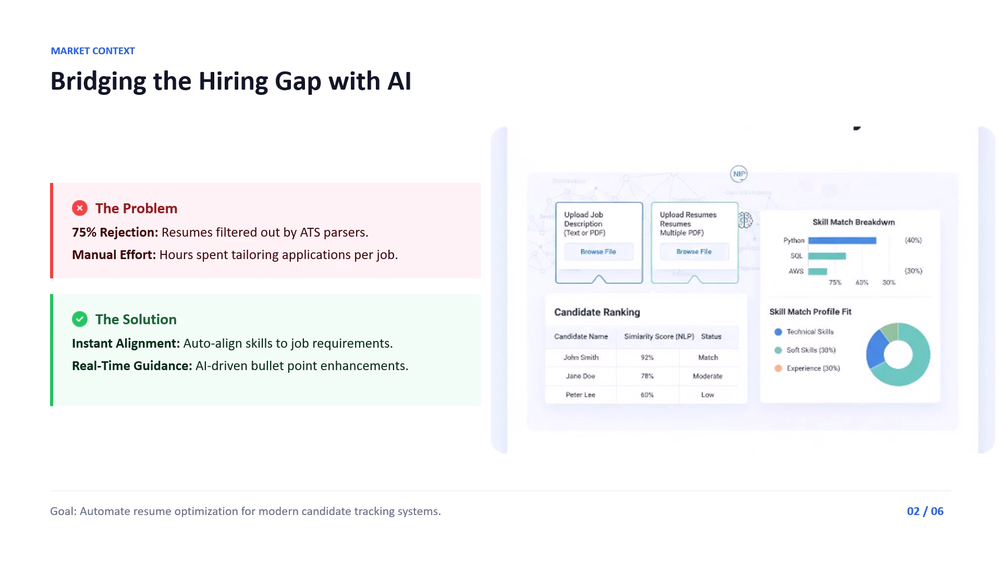
{"action": "key", "text": "Right"}
{"action": "key", "text": "Right"}
{"action": "key", "text": "Right"}
{"action": "key", "text": "Right"}
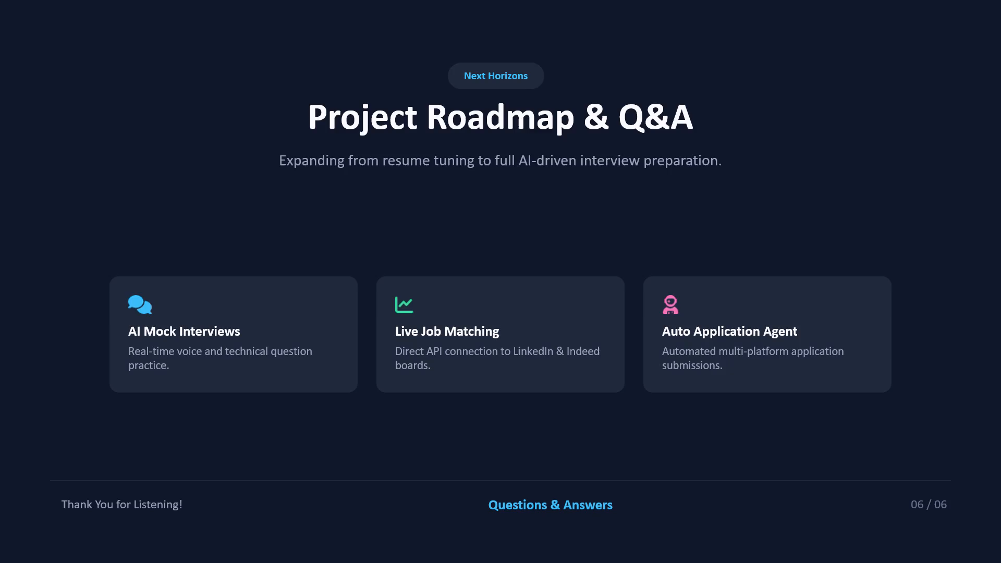
{"action": "key", "text": "Right"}
{"action": "key", "text": "Right"}
{"action": "key", "text": "Right"}
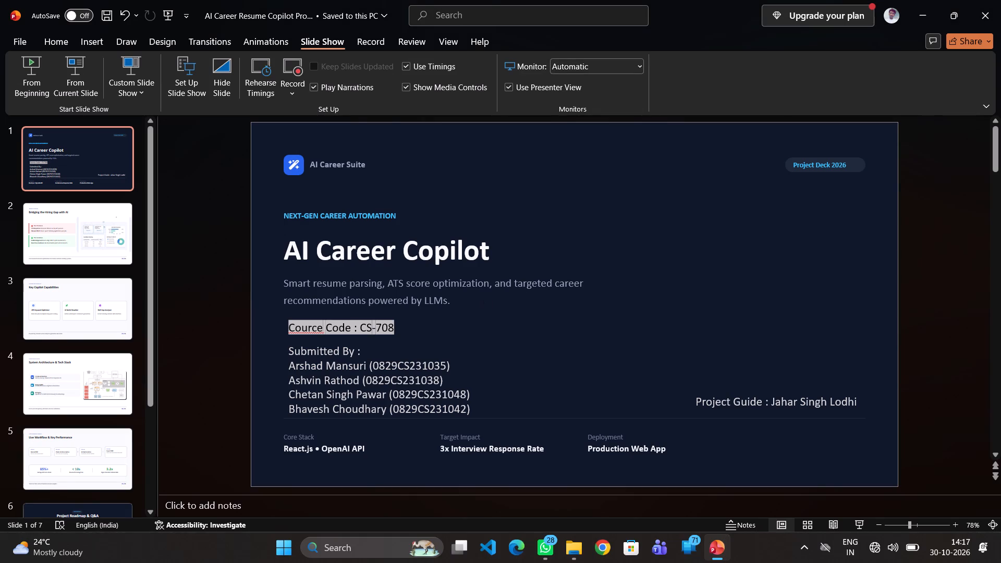
Start the slide show from the beginning again.
{"action": "left_click", "coordinate": [38, 75]}
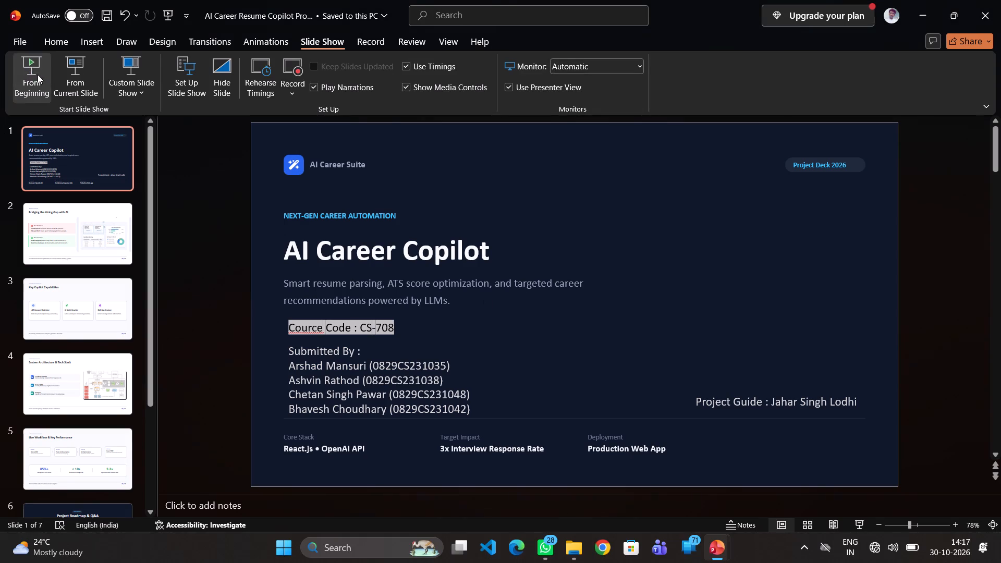
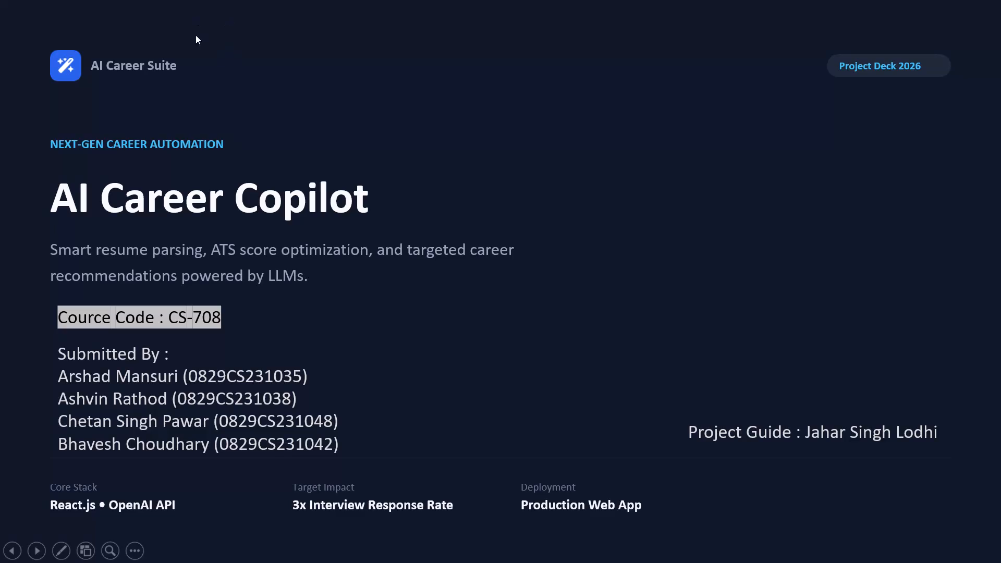
Page through the running slide show from the title slide to the end of the deck and exit it.
{"action": "left_click", "coordinate": [283, 447]}
{"action": "left_click", "coordinate": [265, 408]}
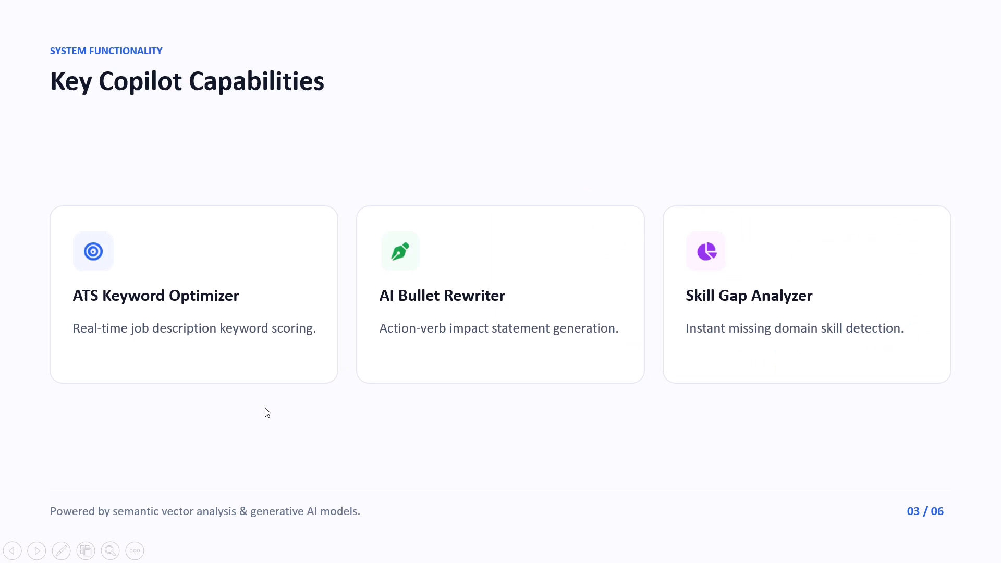
{"action": "left_click", "coordinate": [265, 408]}
{"action": "left_click", "coordinate": [265, 408]}
{"action": "left_click", "coordinate": [265, 408]}
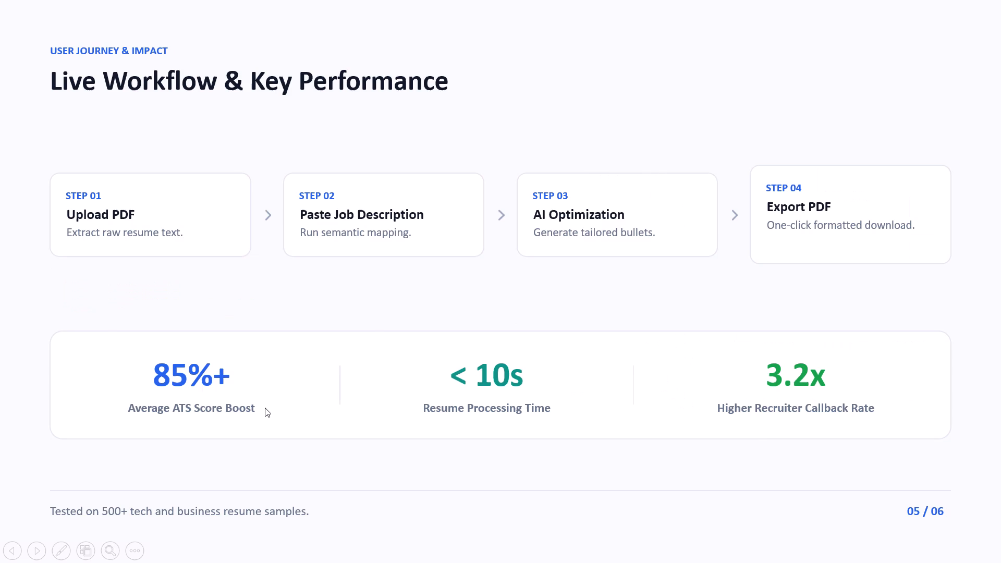
{"action": "left_click", "coordinate": [265, 408]}
{"action": "left_click", "coordinate": [265, 408]}
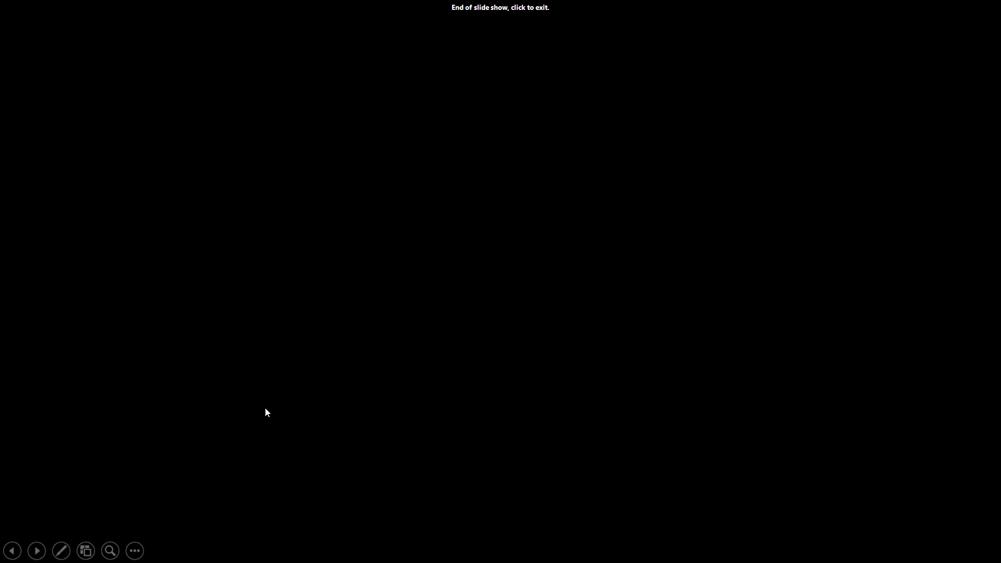
{"action": "left_click", "coordinate": [265, 408]}
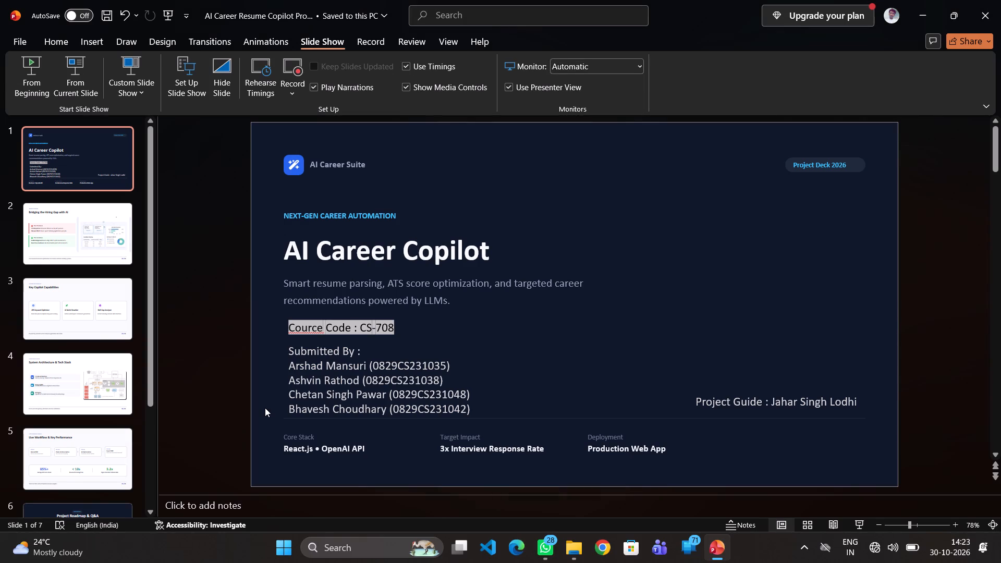
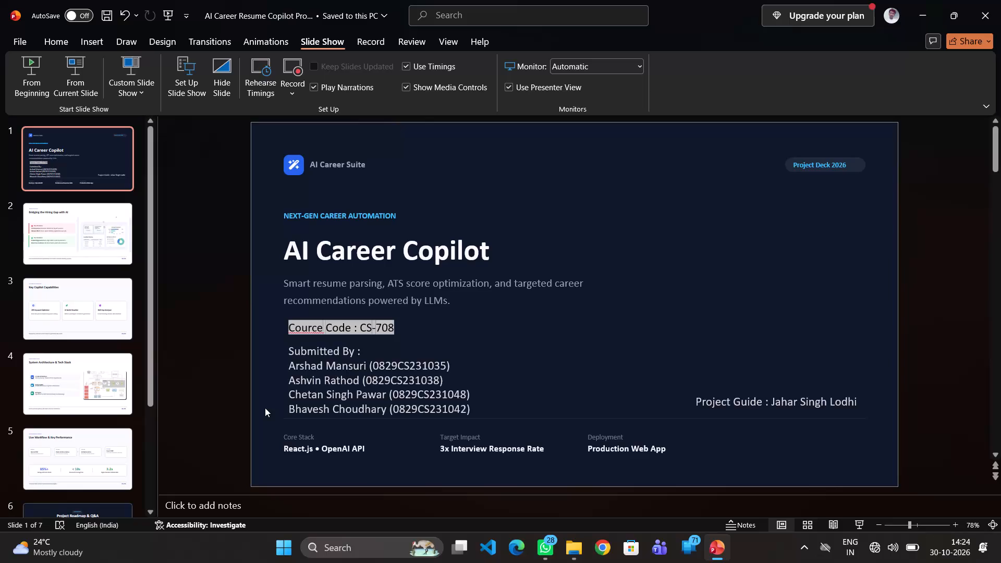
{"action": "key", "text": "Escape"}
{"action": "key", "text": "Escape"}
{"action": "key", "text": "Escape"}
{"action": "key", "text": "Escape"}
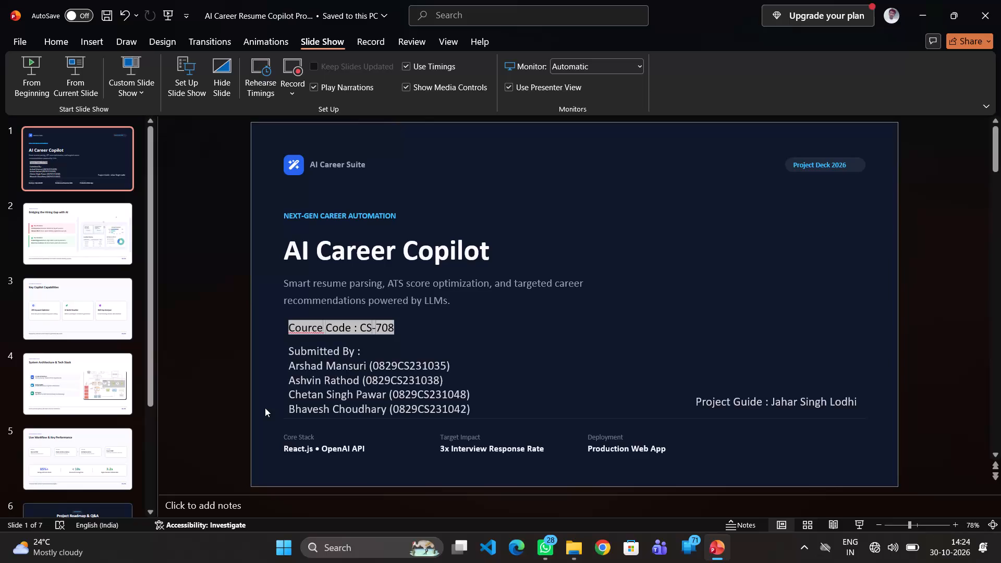
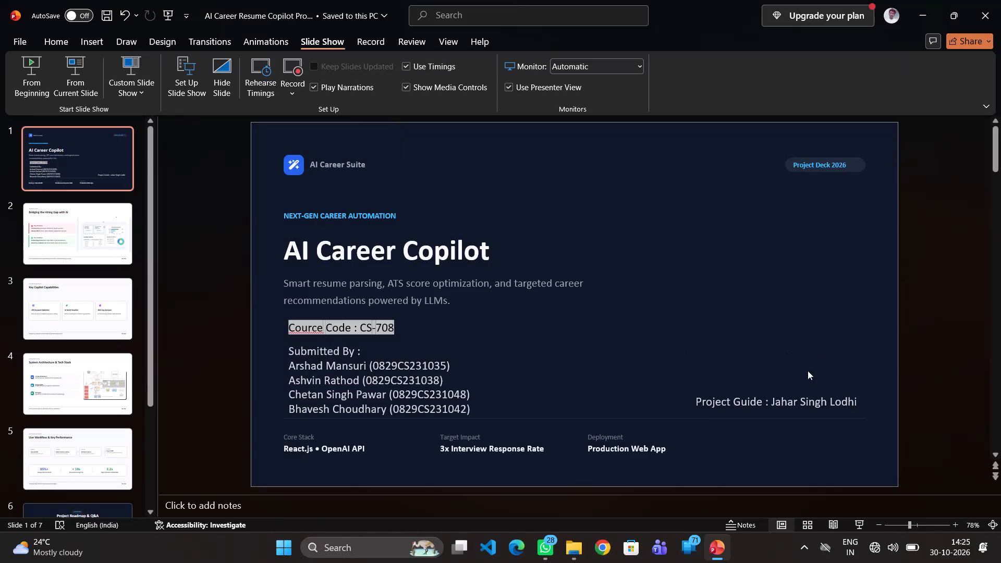
Insert the title "Mr." before the guide's name in the "Project Guide" text box on the title slide.
{"action": "left_click", "coordinate": [796, 393]}
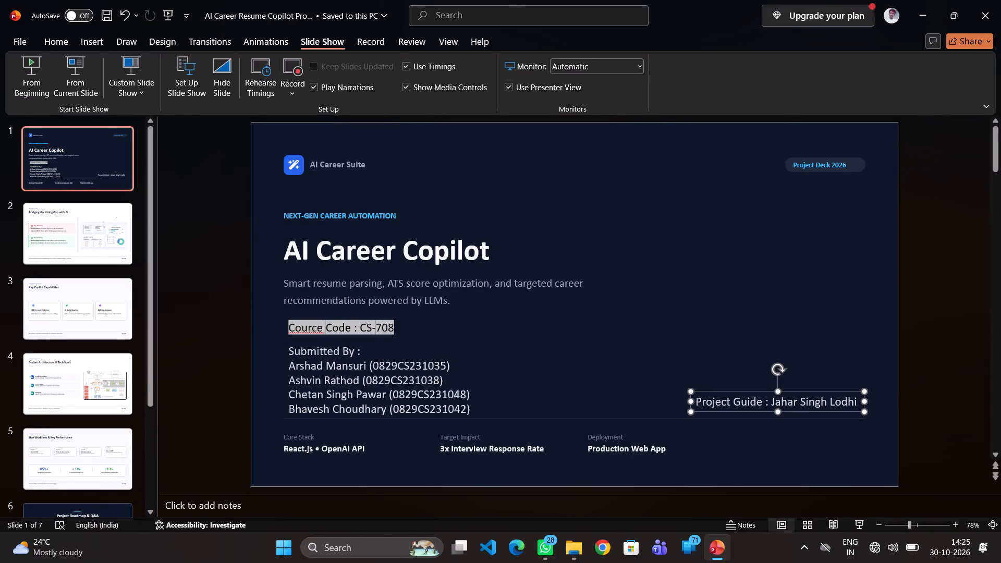
{"action": "left_click", "coordinate": [769, 403]}
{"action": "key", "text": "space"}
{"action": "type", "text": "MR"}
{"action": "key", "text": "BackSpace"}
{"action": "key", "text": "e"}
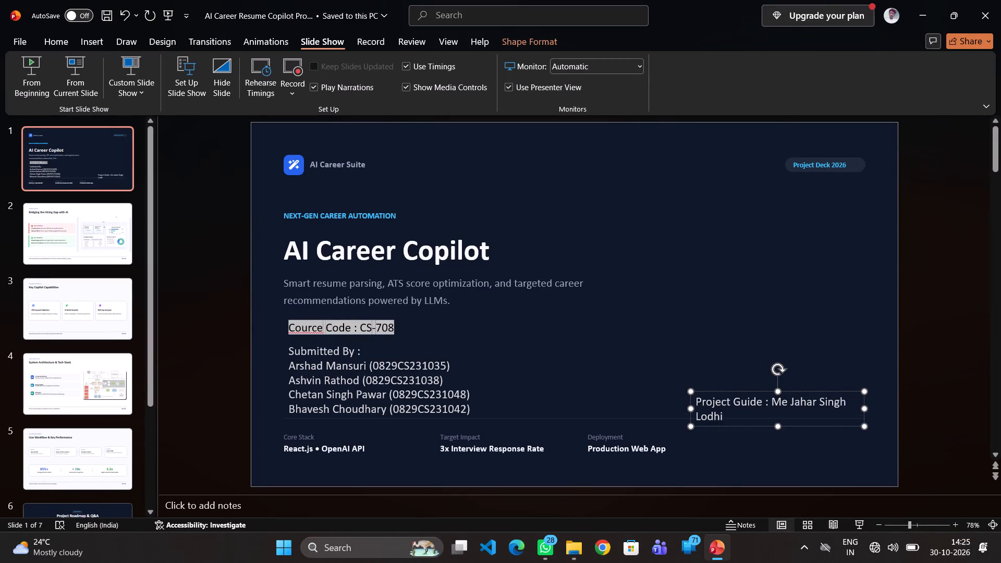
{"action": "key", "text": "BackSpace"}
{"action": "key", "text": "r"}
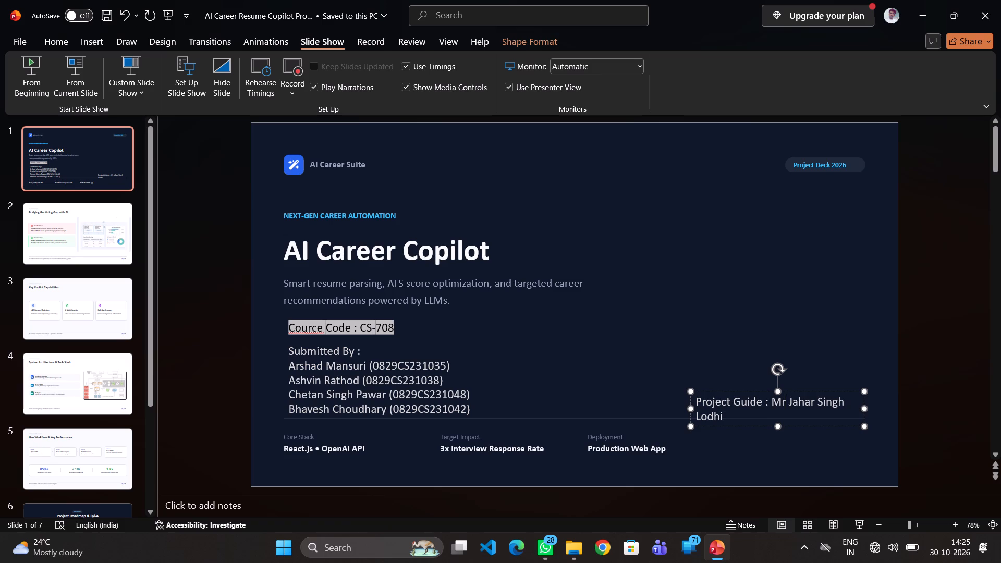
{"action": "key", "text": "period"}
{"action": "left_click", "coordinate": [849, 375]}
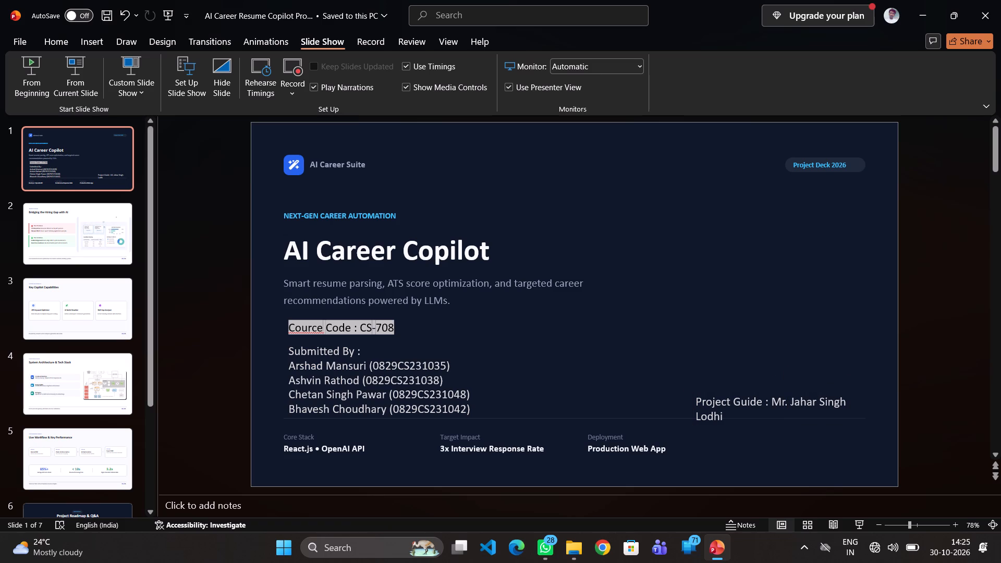
Reposition the "Project Guide" text box slightly and widen it rightward so its text fits on one line above the divider.
{"action": "left_click", "coordinate": [774, 406]}
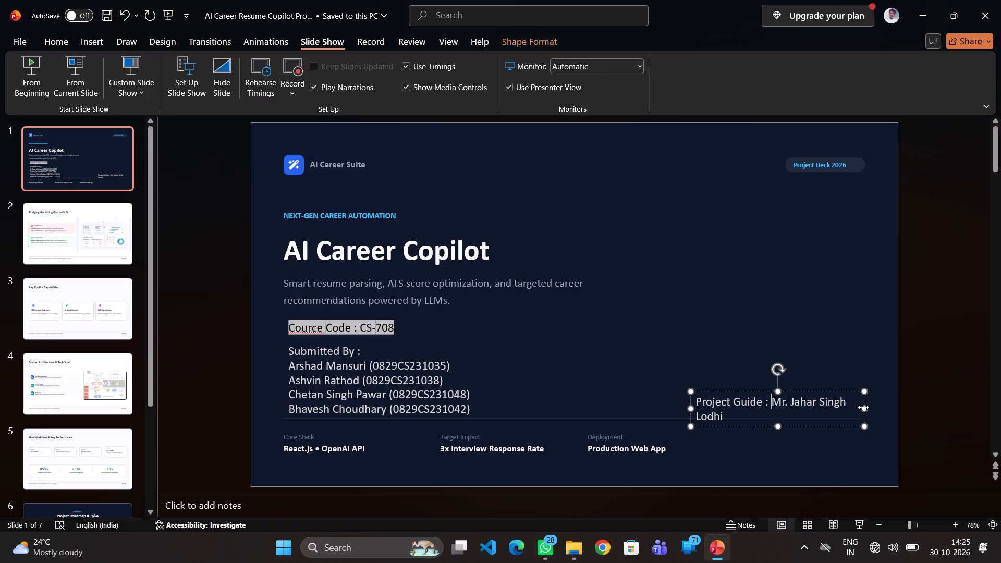
{"action": "left_click_drag", "start_coordinate": [863, 402], "coordinate": [875, 402]}
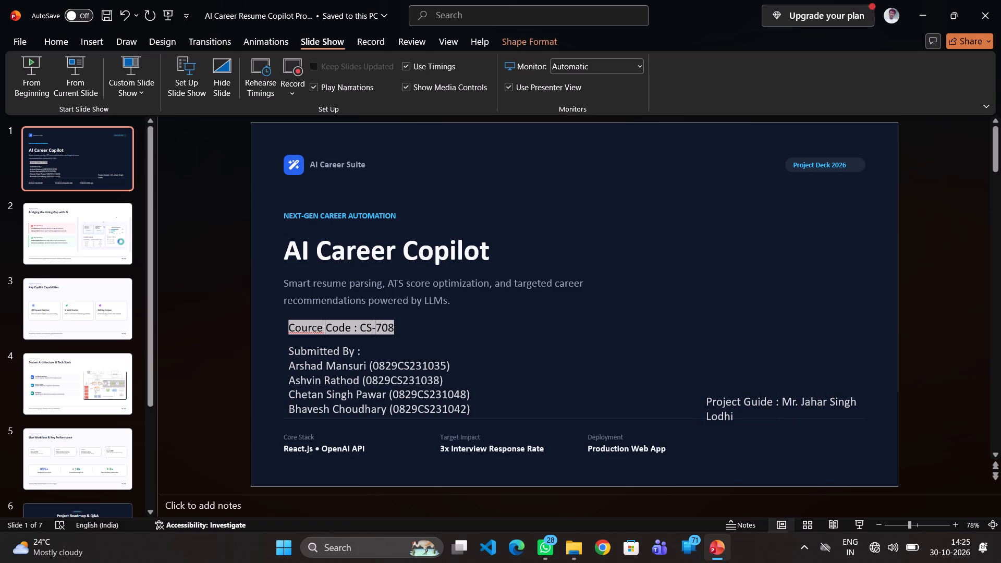
{"action": "left_click_drag", "start_coordinate": [875, 402], "coordinate": [866, 397]}
{"action": "left_click_drag", "start_coordinate": [866, 402], "coordinate": [878, 401]}
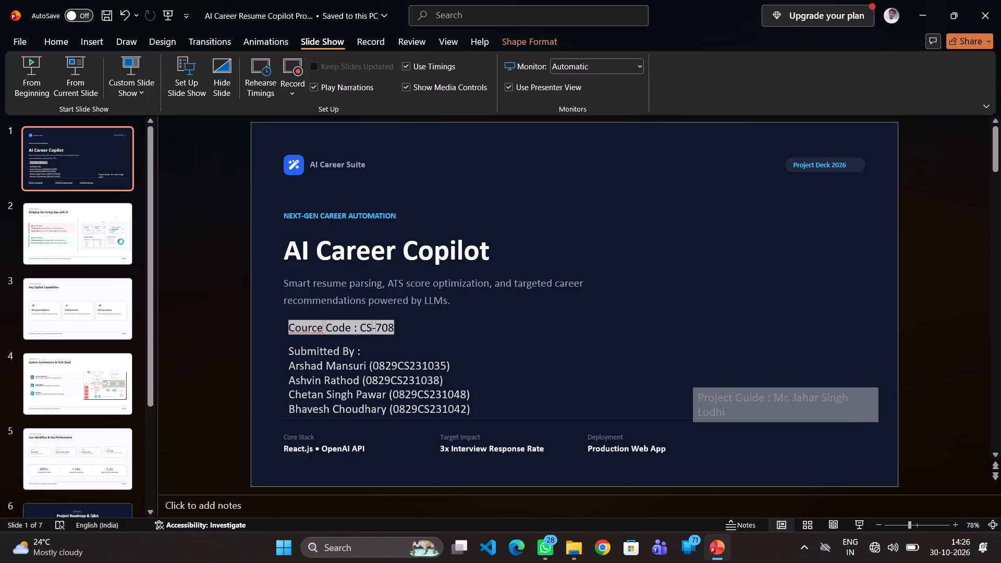
{"action": "left_click_drag", "start_coordinate": [878, 401], "coordinate": [893, 402]}
{"action": "left_click", "coordinate": [848, 347]}
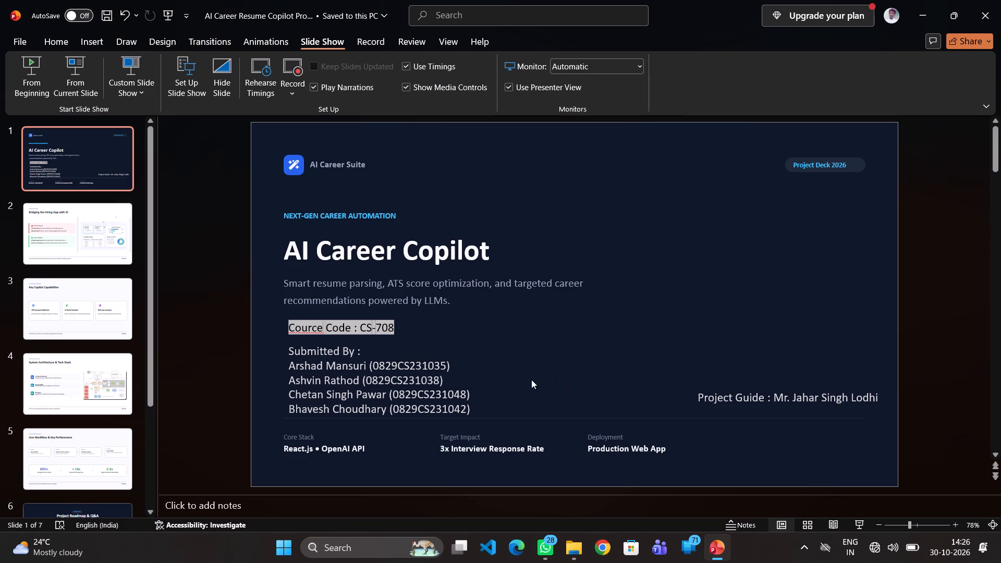
Correct the second student's first name to "Ashwin" in the Submitted By list on the title slide.
{"action": "left_click", "coordinate": [314, 384]}
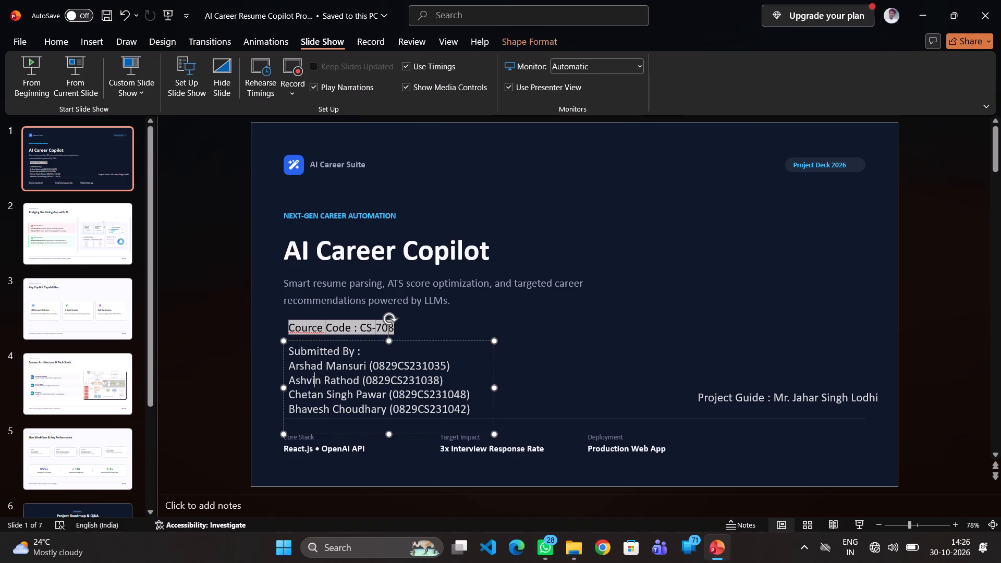
{"action": "key", "text": "Left"}
{"action": "key", "text": "BackSpace"}
{"action": "key", "text": "w"}
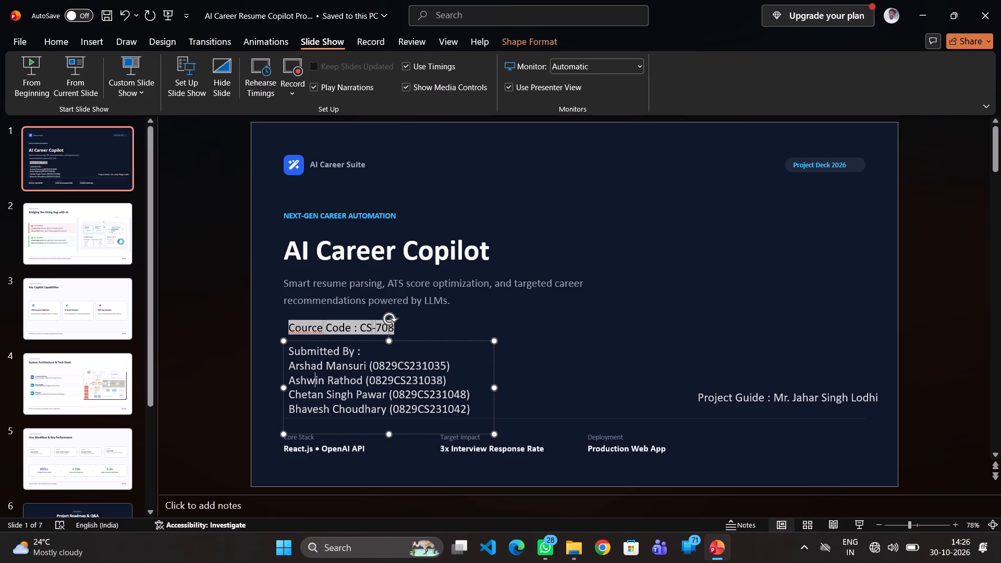
{"action": "left_click", "coordinate": [596, 370]}
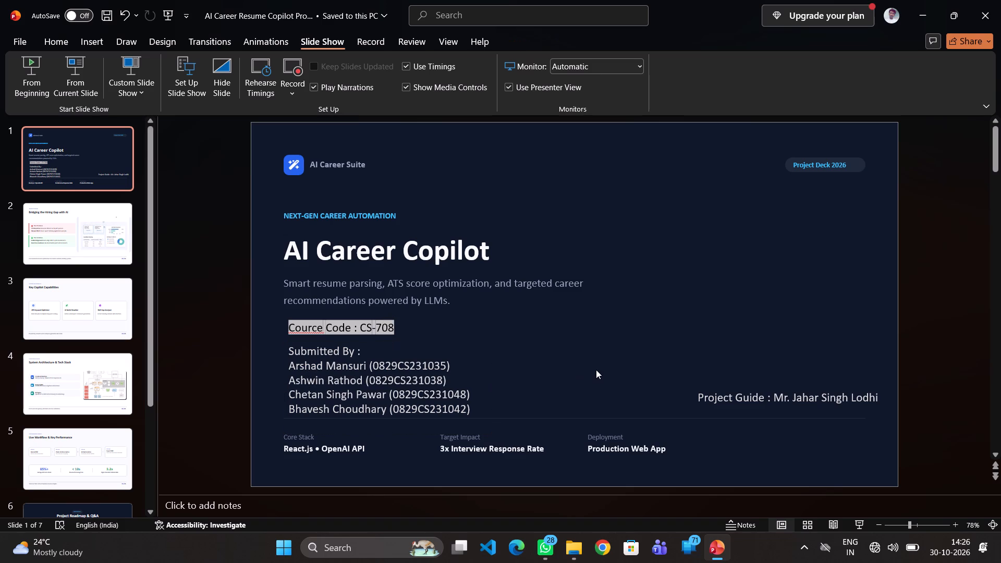
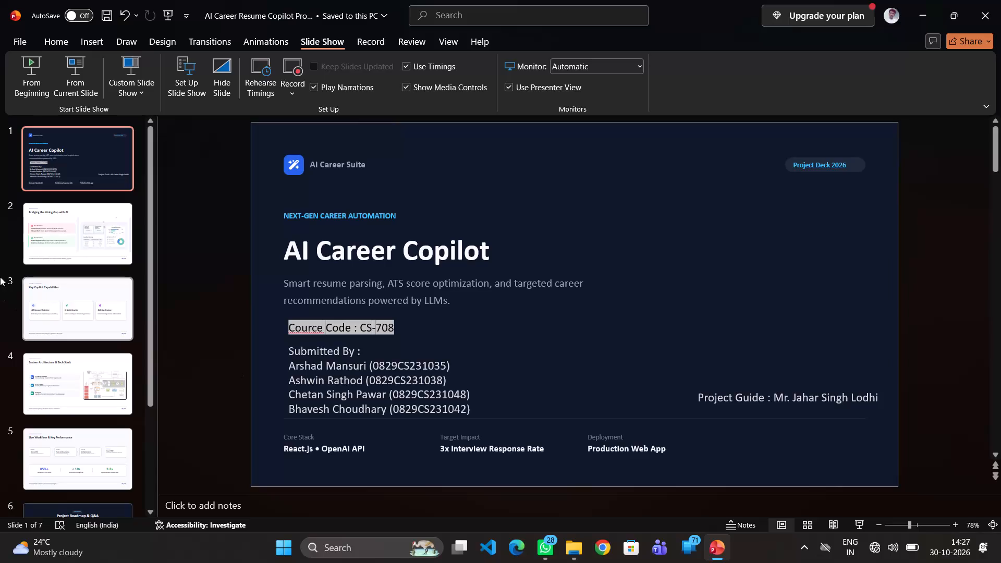
Save the presentation under its existing name, accepting that the unavailable fonts are not embedded.
{"action": "left_click", "coordinate": [18, 41]}
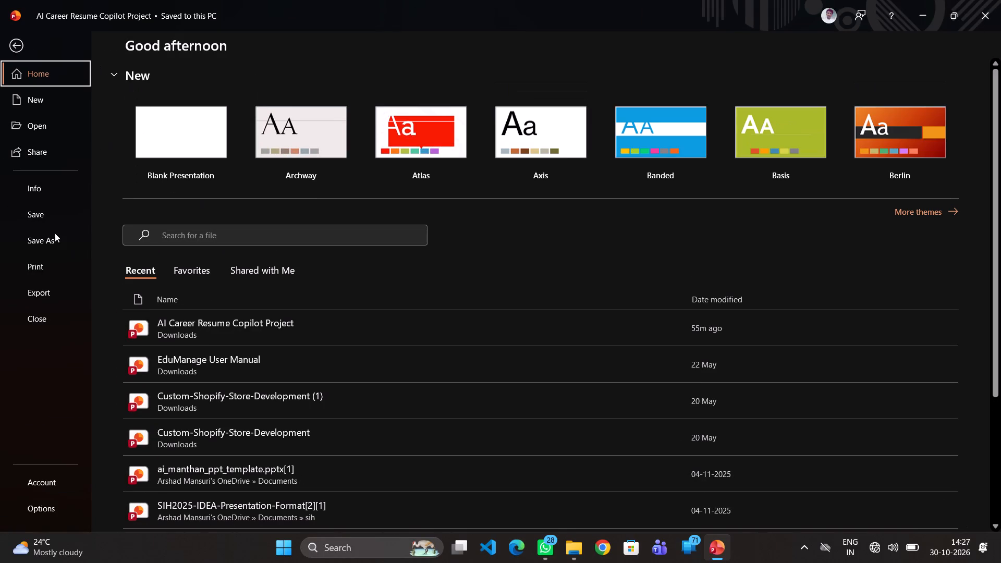
{"action": "left_click", "coordinate": [47, 216]}
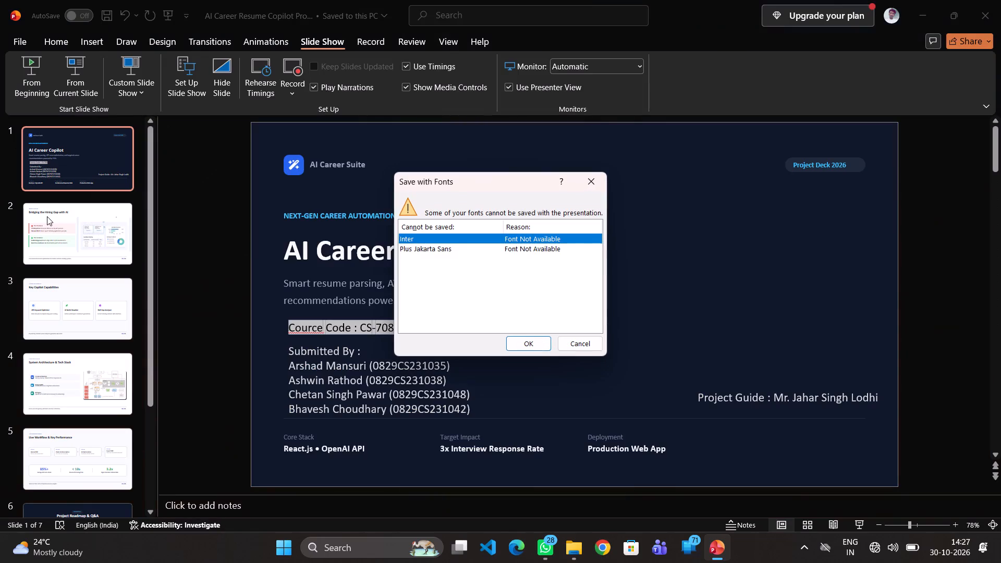
{"action": "left_click", "coordinate": [539, 347]}
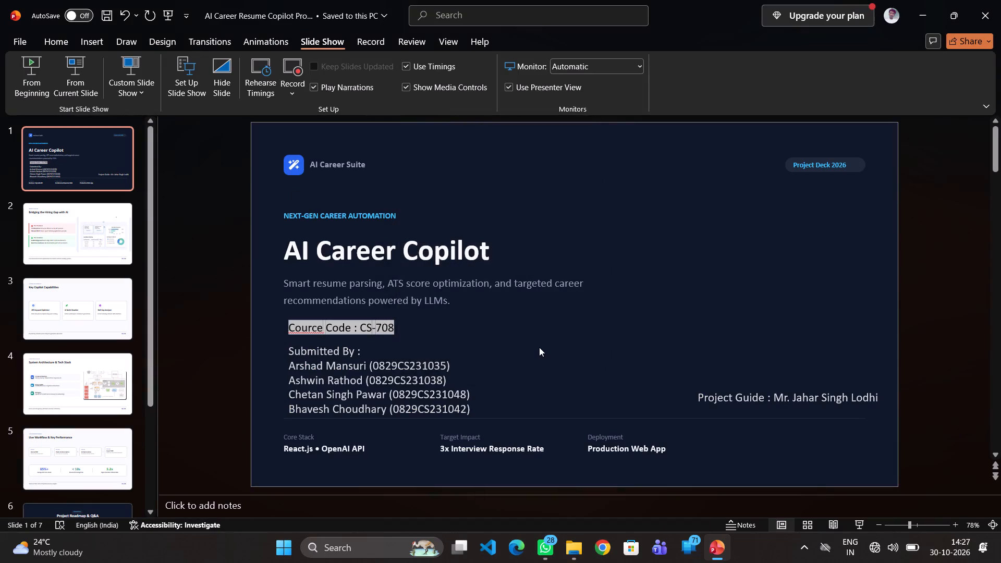
Save a copy of the presentation in the Downloads folder as "AI Career Resume Copilot Projectt", accepting that unavailable fonts are not embedded.
{"action": "left_click", "coordinate": [22, 38]}
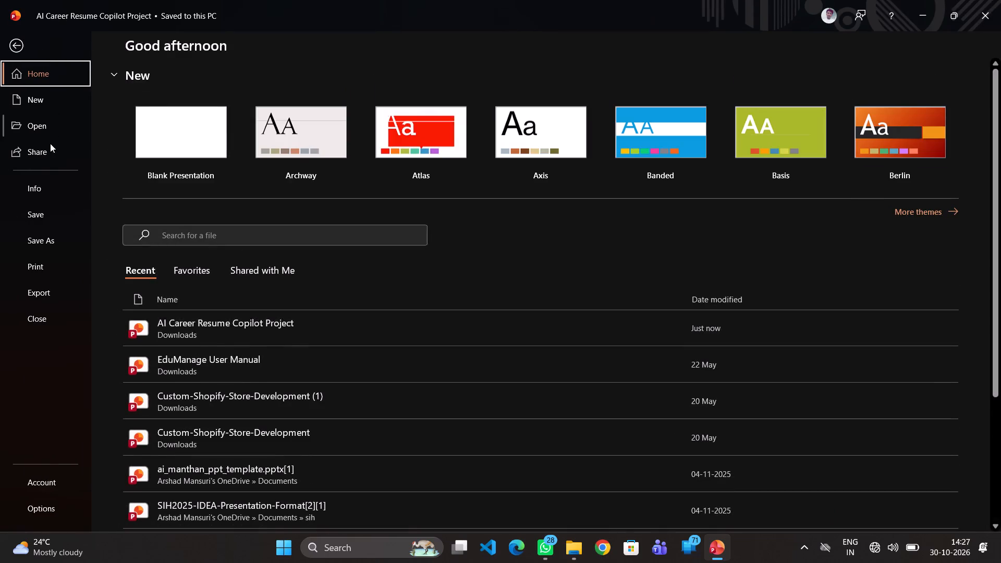
{"action": "left_click", "coordinate": [47, 252]}
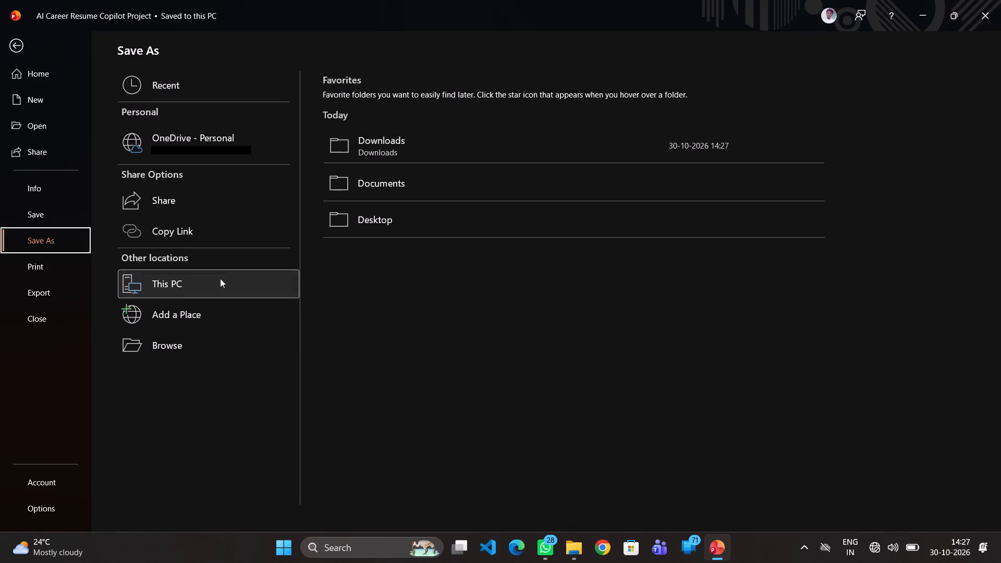
{"action": "left_click", "coordinate": [376, 151]}
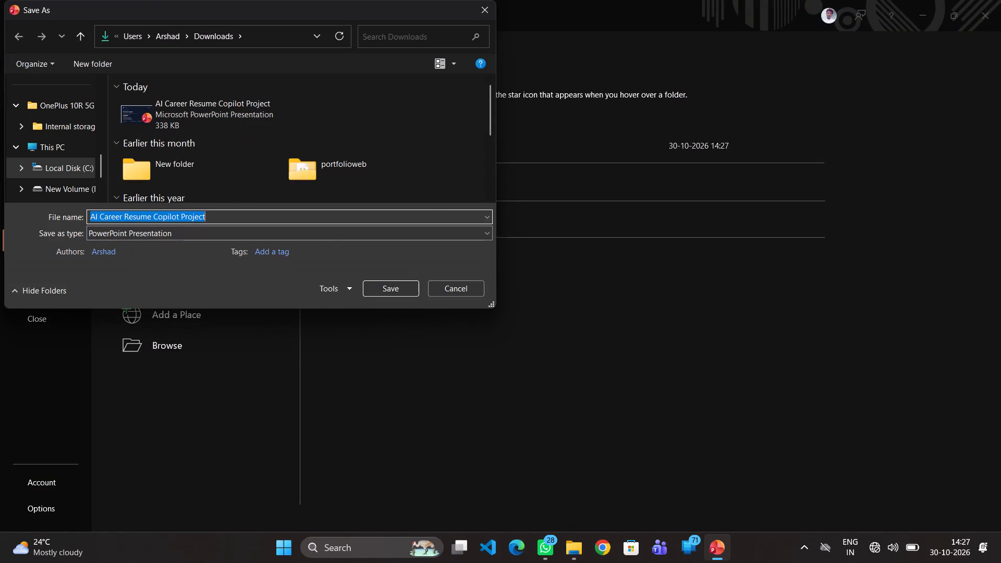
{"action": "left_click", "coordinate": [221, 222]}
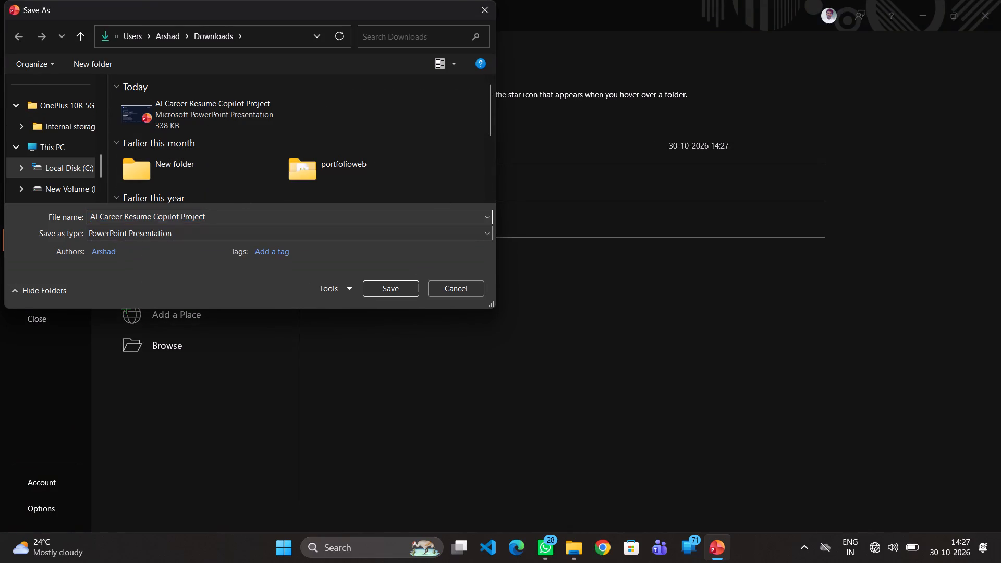
{"action": "key", "text": "t"}
{"action": "key", "text": "Return"}
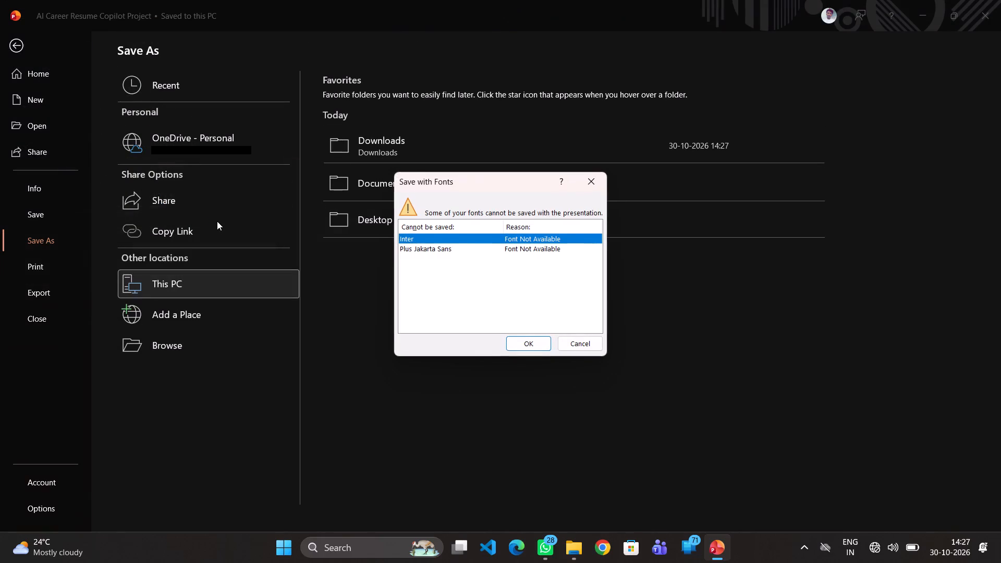
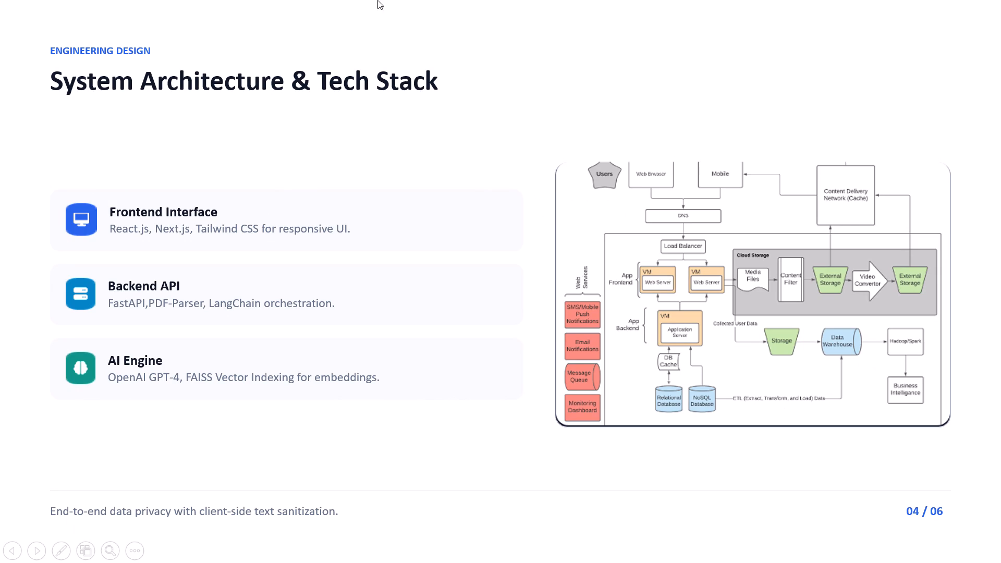
{"action": "scroll", "coordinate": [720, 266], "scroll_direction": "up", "scroll_amount": 6, "text": "ctrl"}
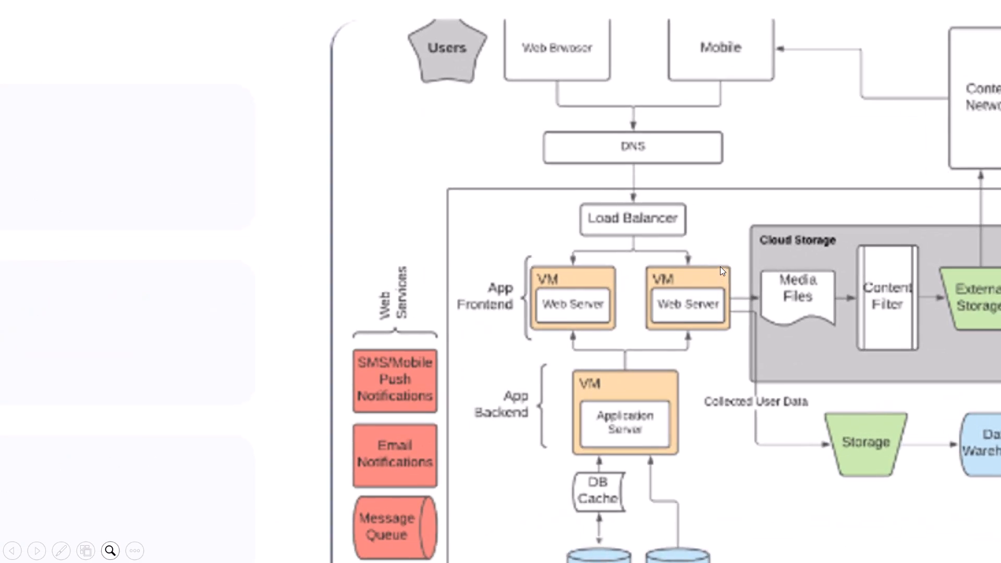
{"action": "scroll", "coordinate": [700, 278], "scroll_direction": "down", "scroll_amount": 3, "text": "ctrl"}
{"action": "scroll", "coordinate": [700, 278], "scroll_direction": "left", "scroll_amount": 1}
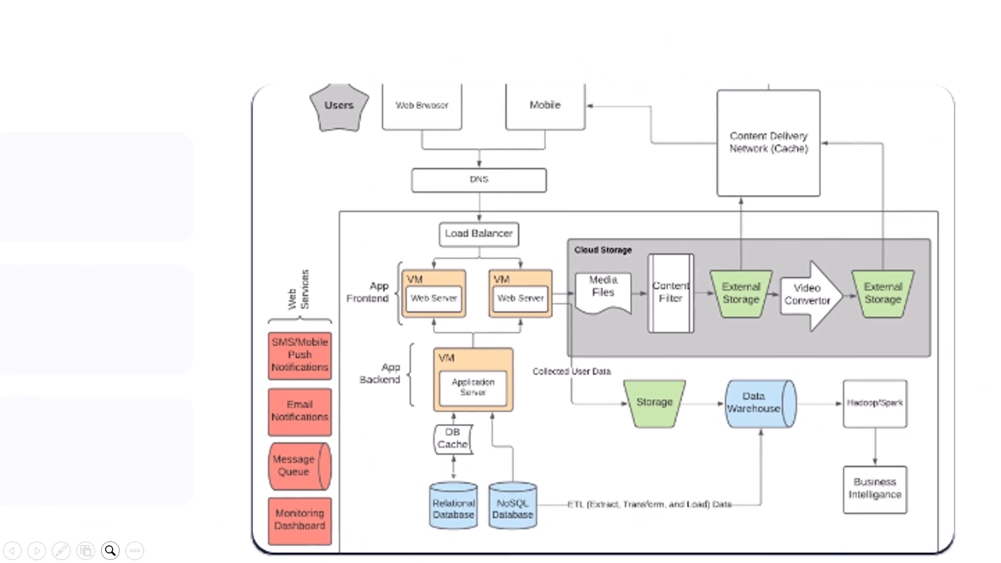
{"action": "scroll", "coordinate": [700, 278], "scroll_direction": "left", "scroll_amount": 1}
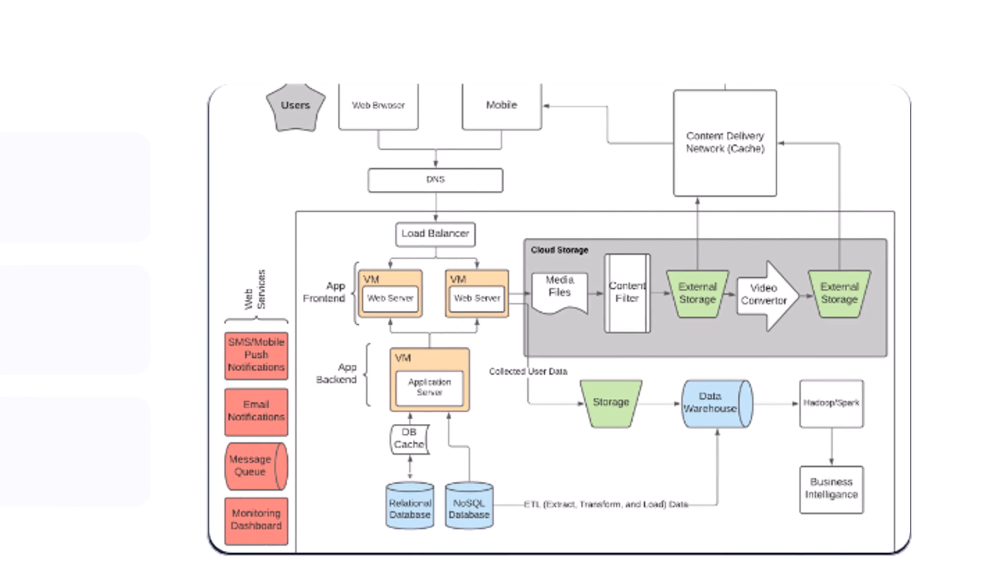
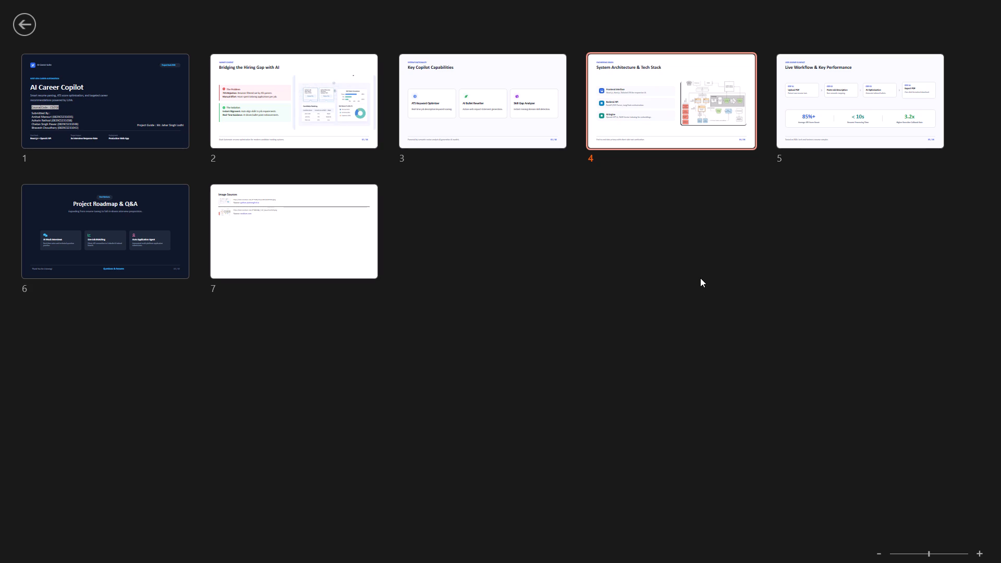
Close the all-slides overview and end the slide show, returning to the editing view.
{"action": "key", "text": "Escape"}
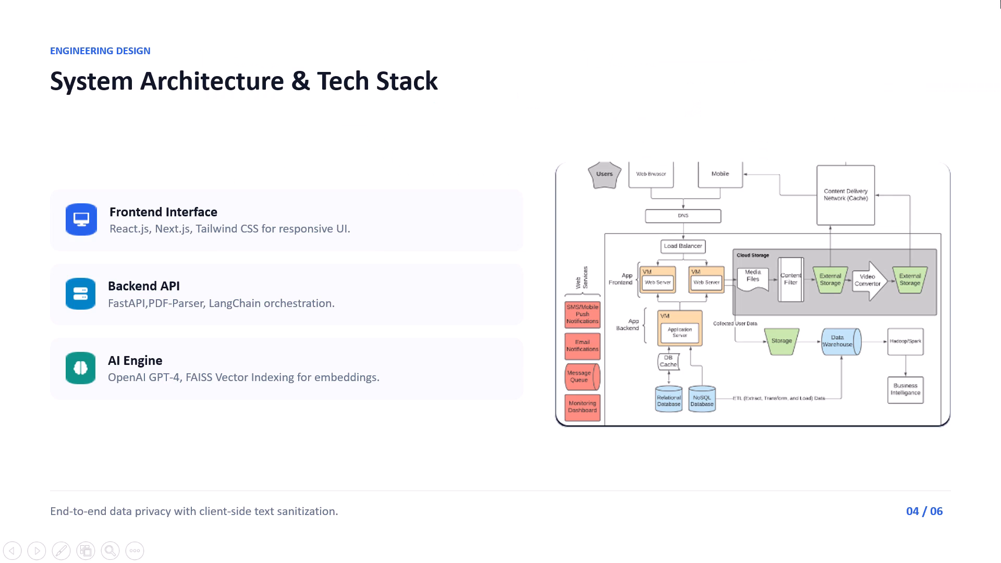
{"action": "key", "text": "Escape"}
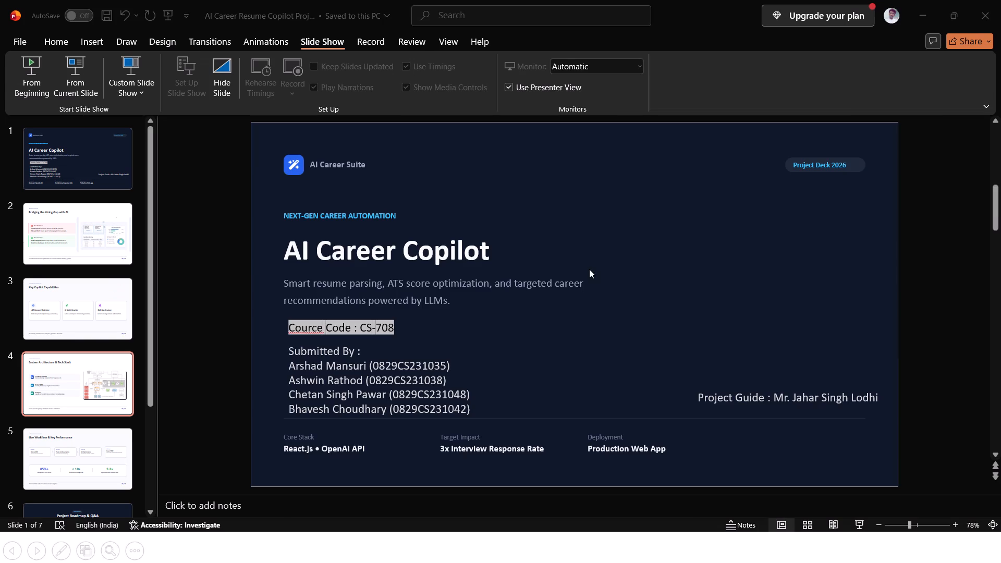